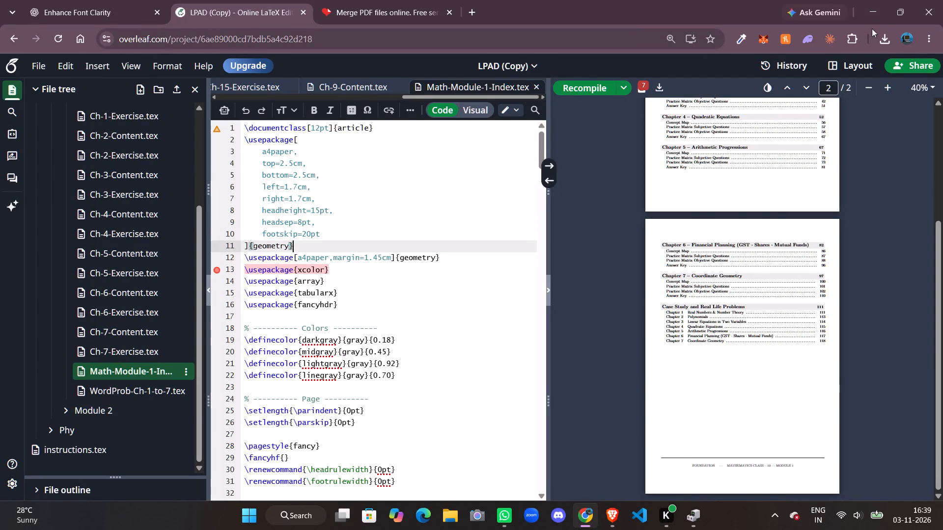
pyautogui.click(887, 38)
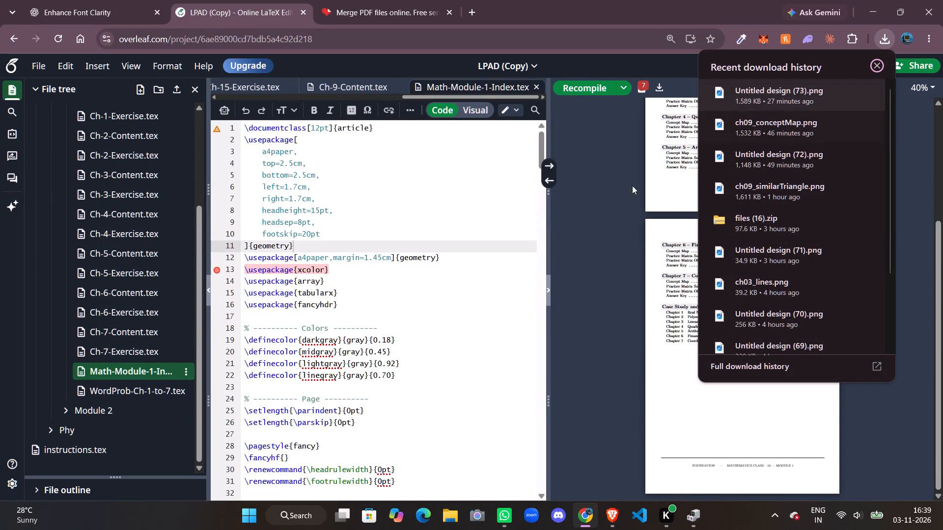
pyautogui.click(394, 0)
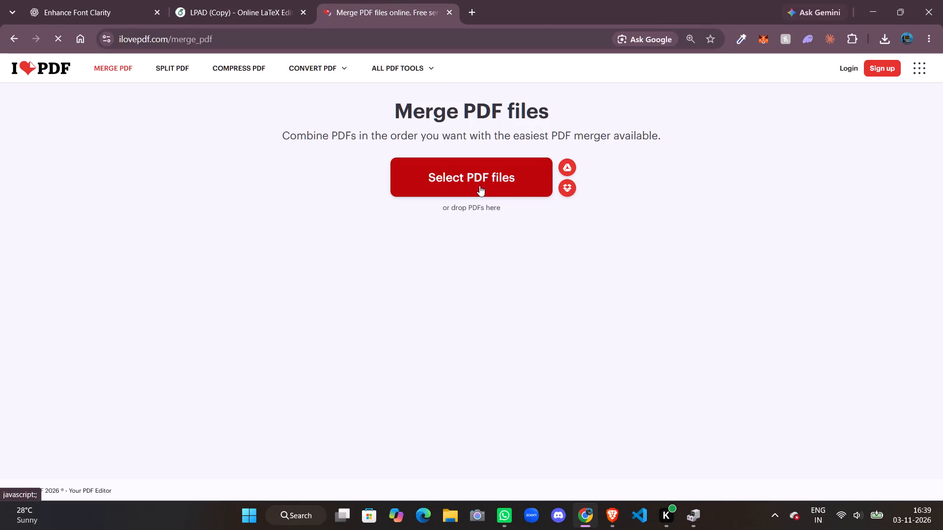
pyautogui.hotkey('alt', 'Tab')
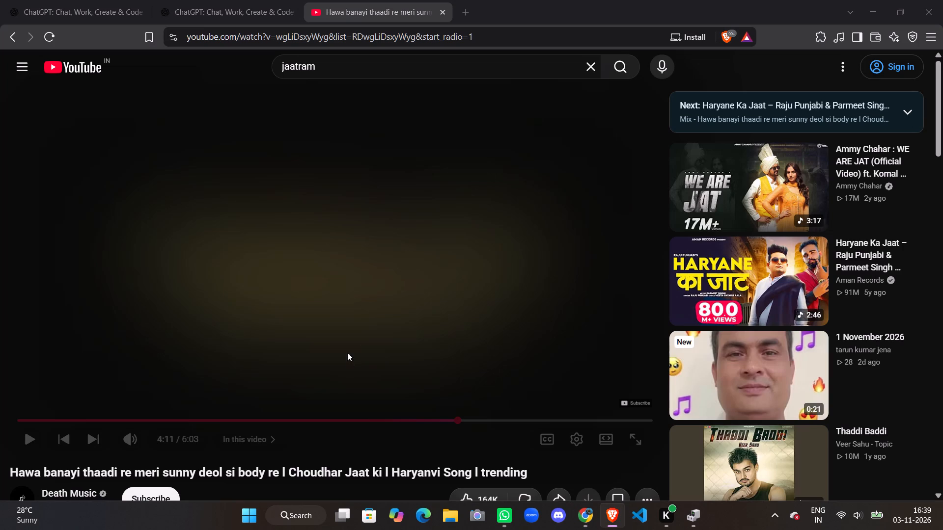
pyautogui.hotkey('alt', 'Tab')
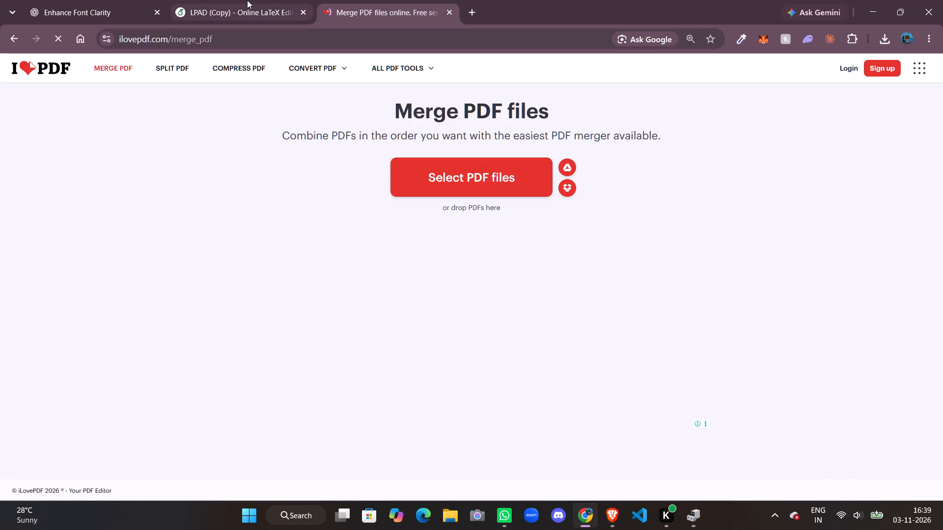
# Switch to the Overleaf project and download the compiled PDF of Math-Module-1-Index.tex.
pyautogui.click(247, 0)
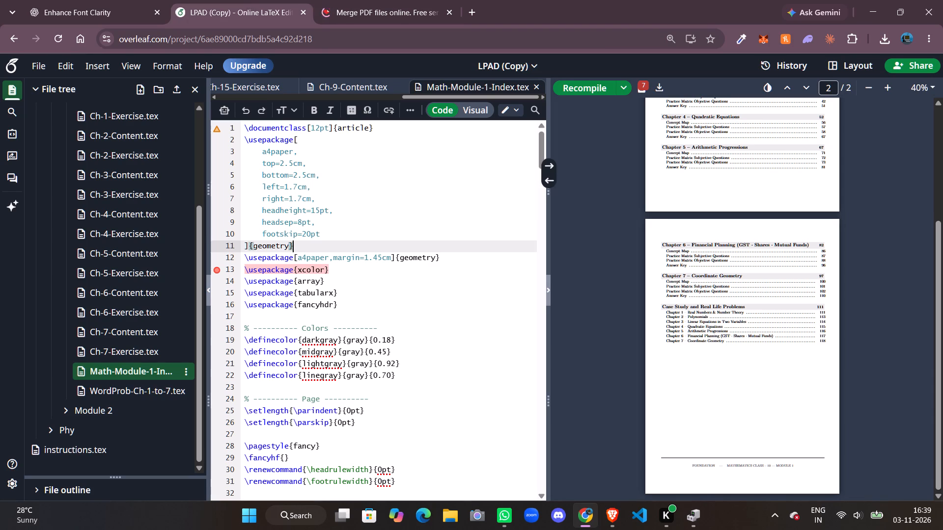
pyautogui.click(659, 86)
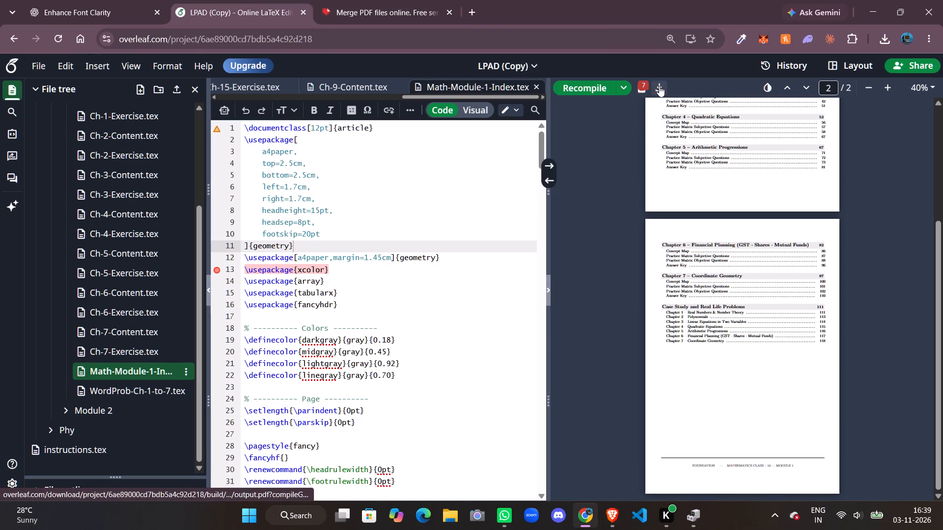
# Add the downloaded index PDF, LPAD__Copy_.pdf, to the iLovePDF merge page as the first file.
pyautogui.click(405, 0)
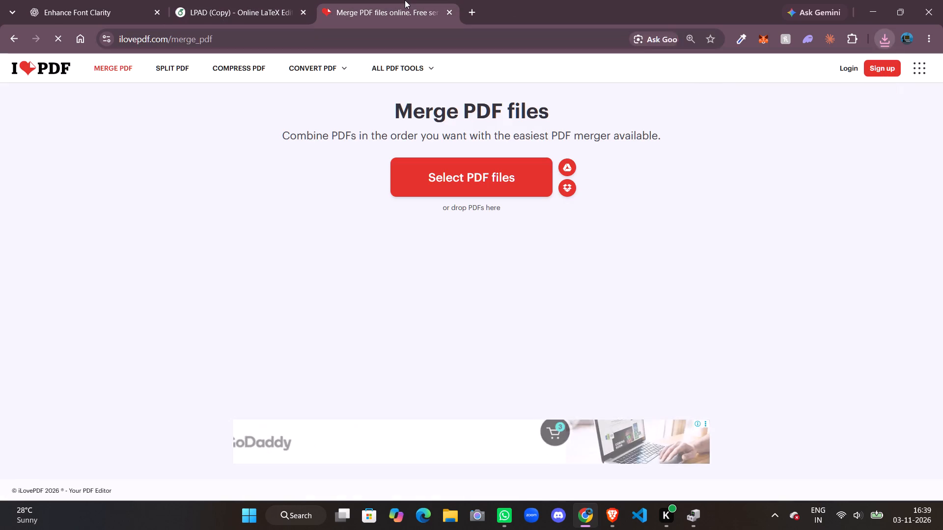
pyautogui.moveTo(881, 37); pyautogui.dragTo(877, 32)
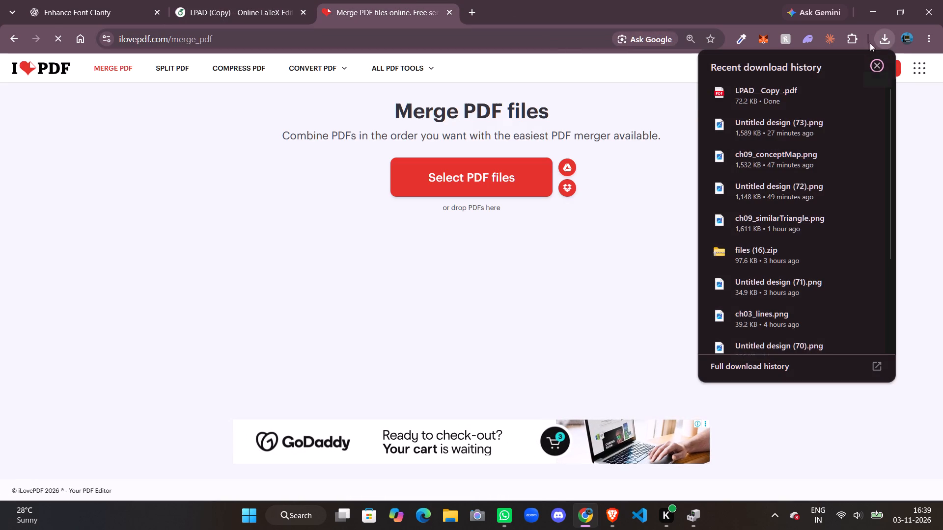
pyautogui.moveTo(778, 87); pyautogui.dragTo(551, 210)
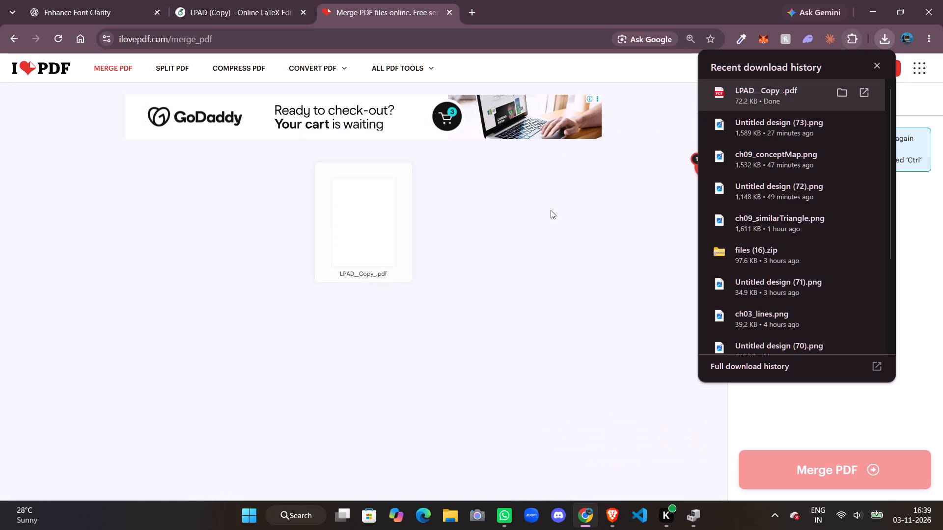
pyautogui.click(527, 256)
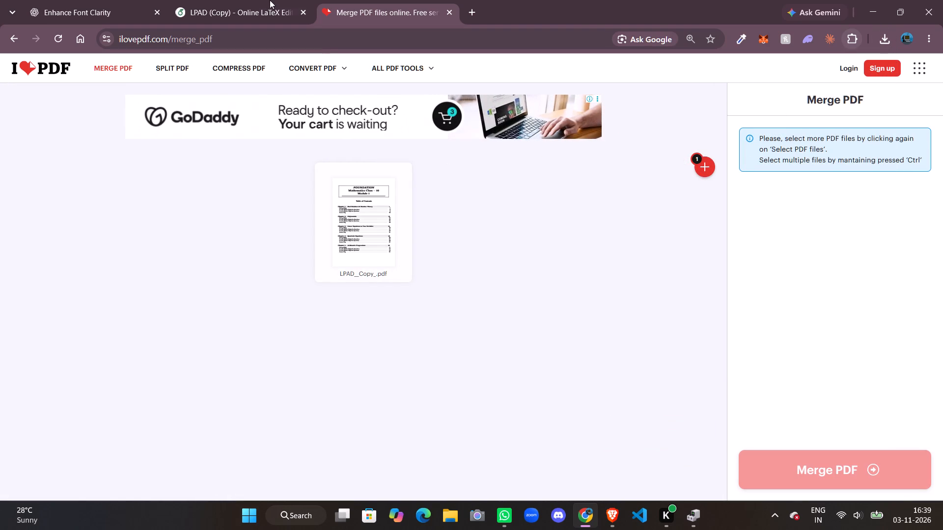
# In Overleaf, open Ch-1-Content.tex from Maths Module 1, recompile it and download its PDF.
pyautogui.click(264, 0)
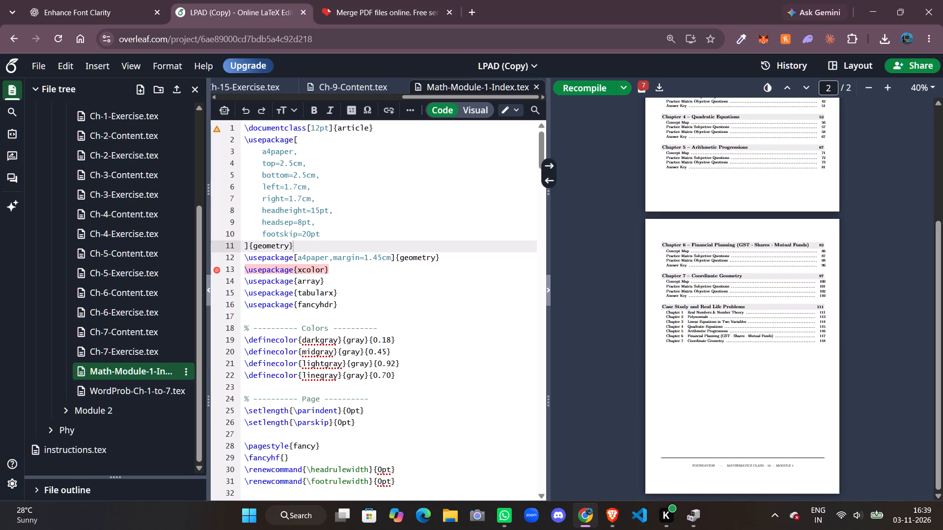
pyautogui.scroll(4, 140, 205)
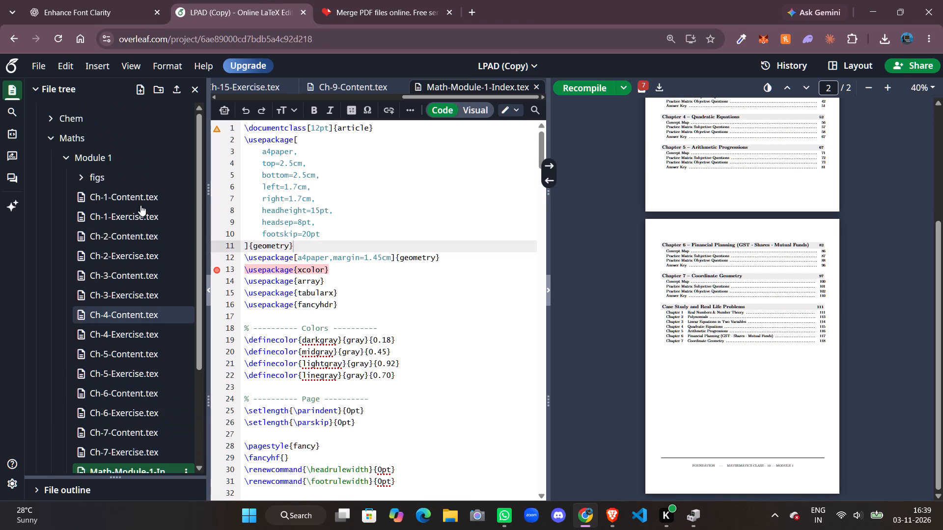
pyautogui.click(121, 228)
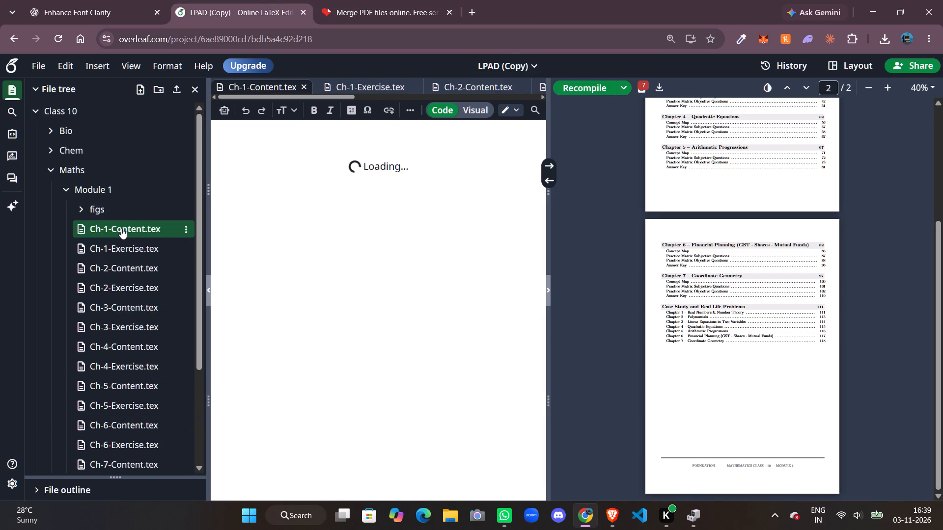
pyautogui.click(382, 203)
pyautogui.hotkey('ctrl', 's')
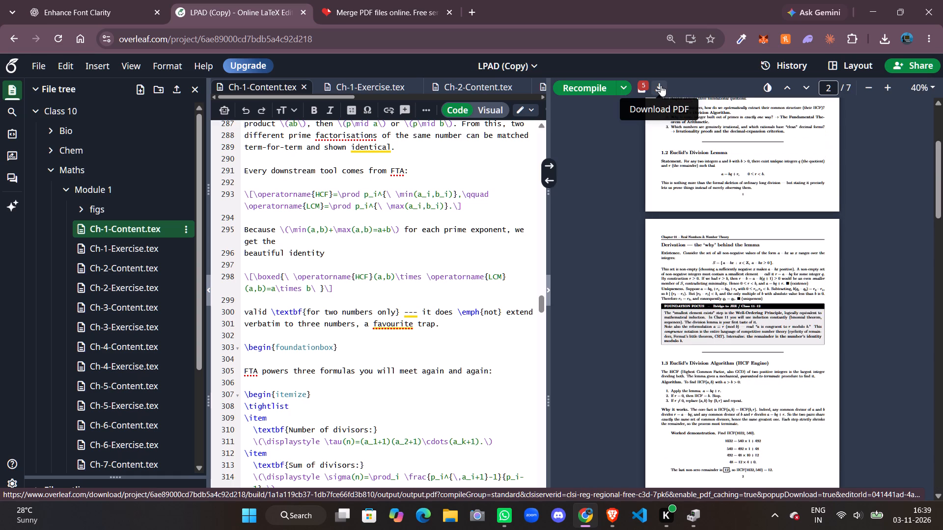
pyautogui.click(661, 85)
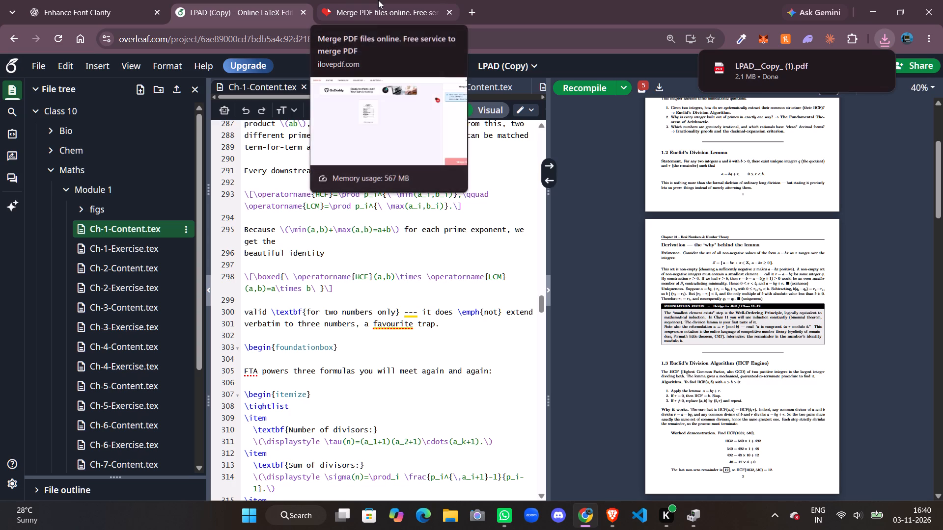
# Open Ch-1-Exercise.tex, recompile it and download its PDF.
pyautogui.click(142, 252)
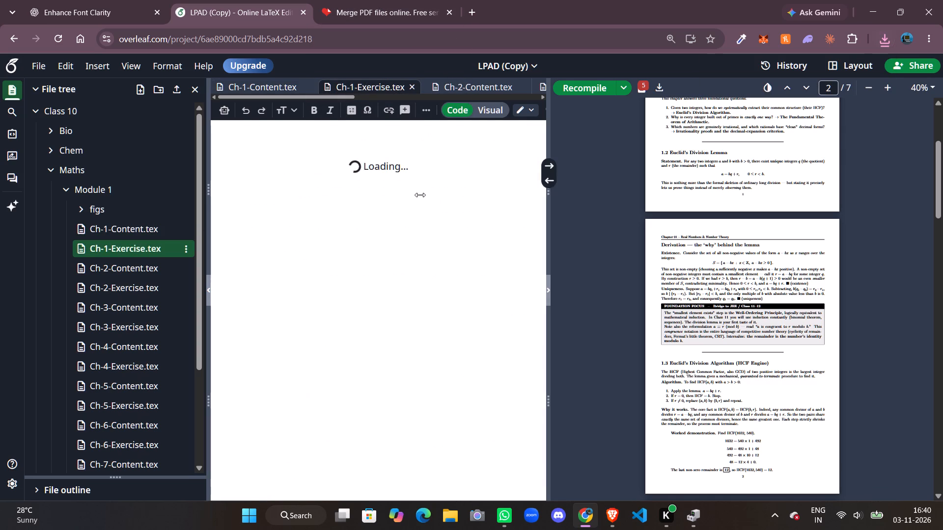
pyautogui.hotkey('ctrl', 's')
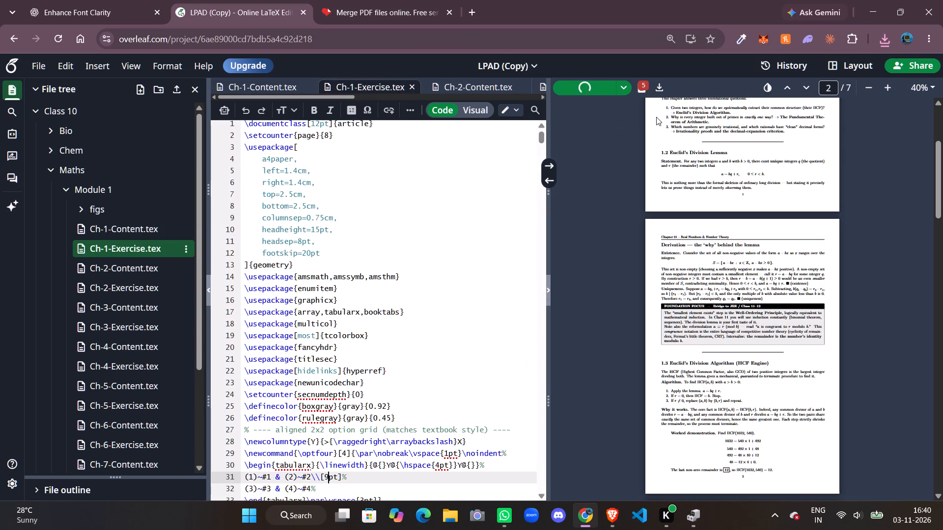
pyautogui.click(662, 86)
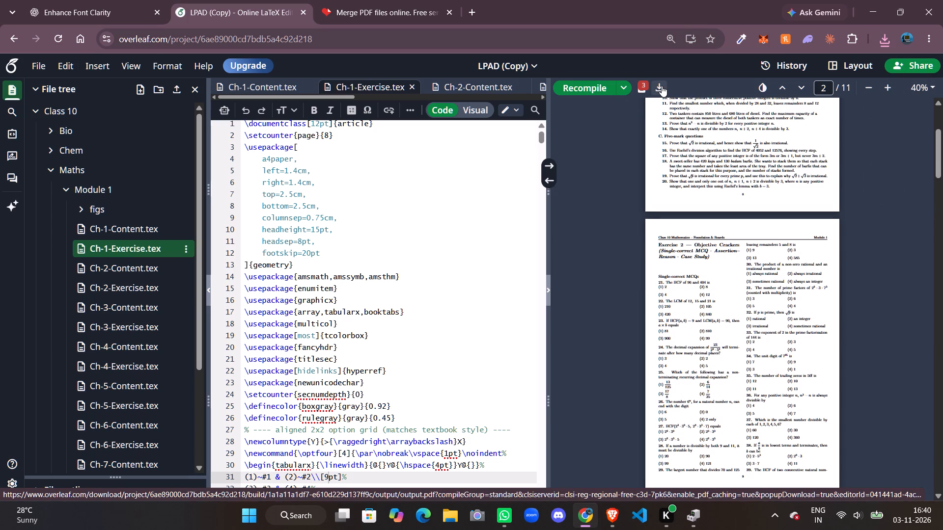
pyautogui.click(886, 39)
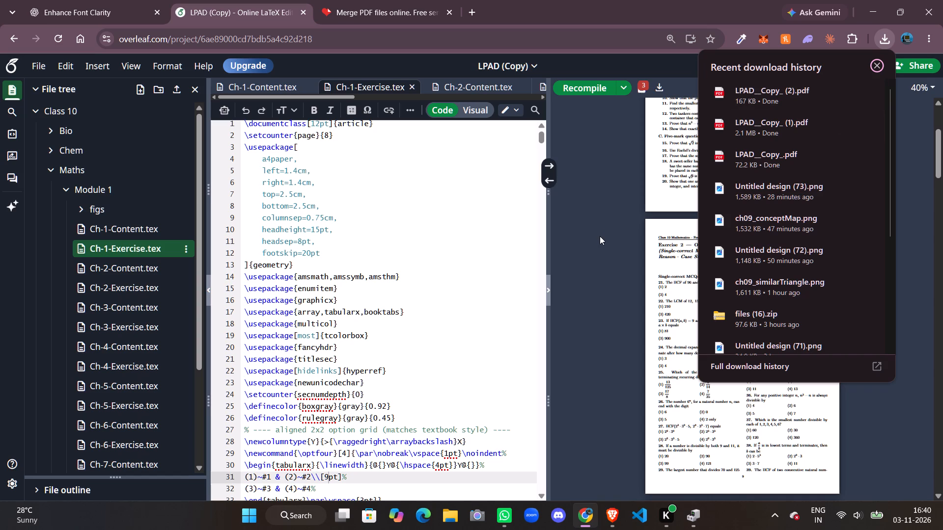
# Open Ch-2-Content.tex from Maths Module 1 in the Overleaf project.
pyautogui.click(125, 270)
# Add LPAD__Copy_ (1).pdf and LPAD__Copy_ (2).pdf, the Chapter 1 content and exercises, to the iLovePDF merge in that order.
pyautogui.click(345, 0)
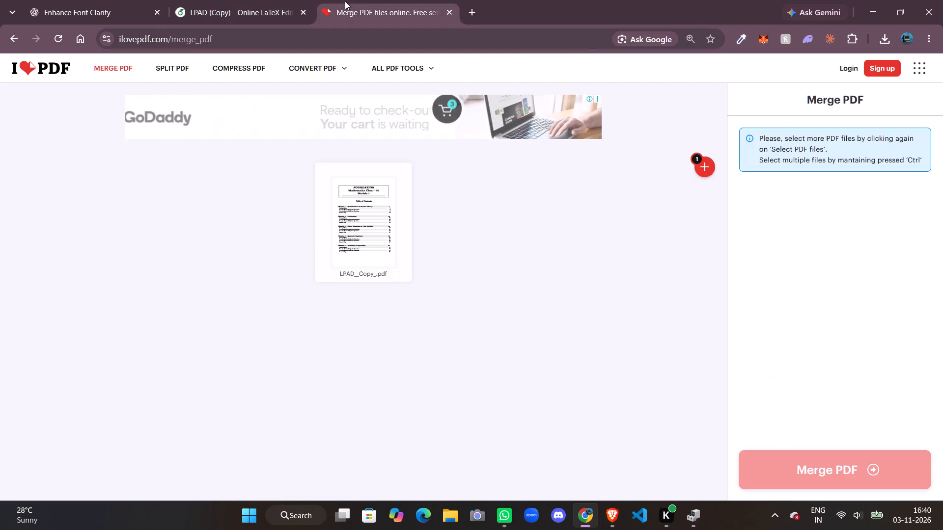
pyautogui.click(885, 35)
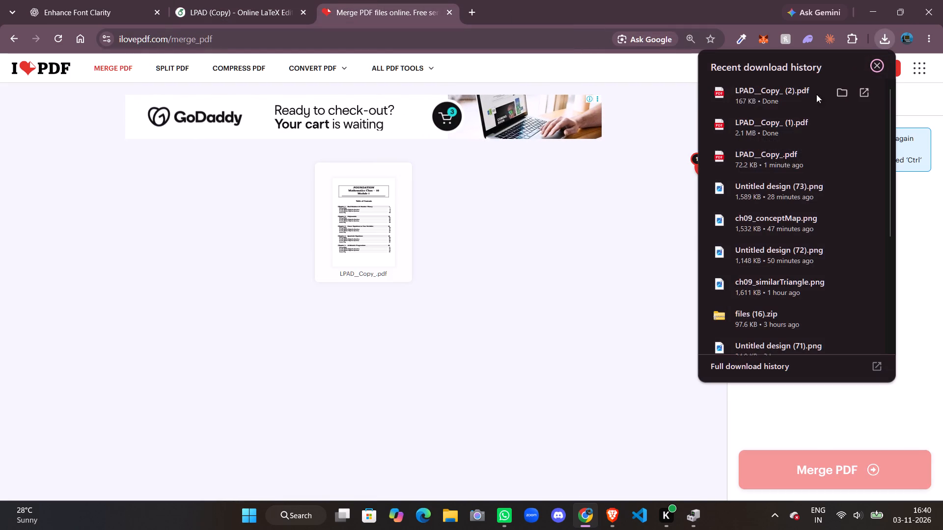
pyautogui.moveTo(780, 118); pyautogui.dragTo(539, 215)
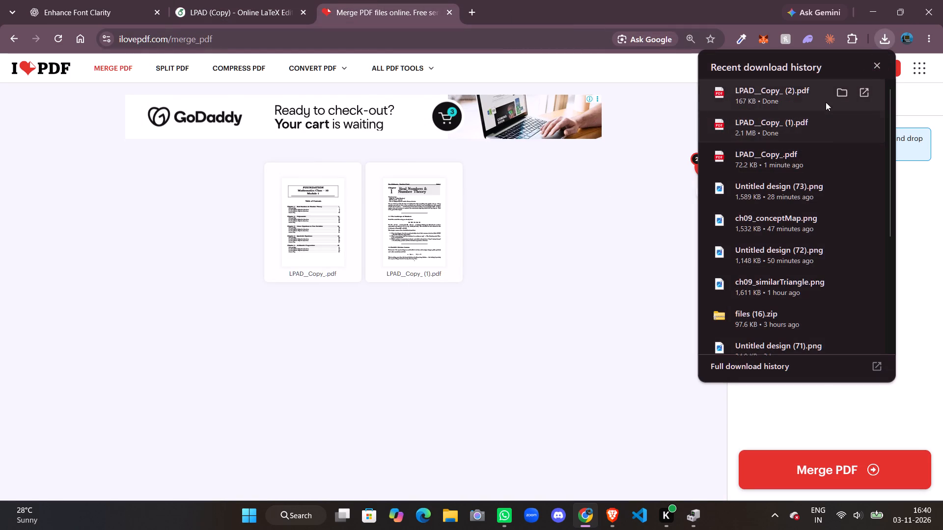
pyautogui.moveTo(785, 94); pyautogui.dragTo(537, 260)
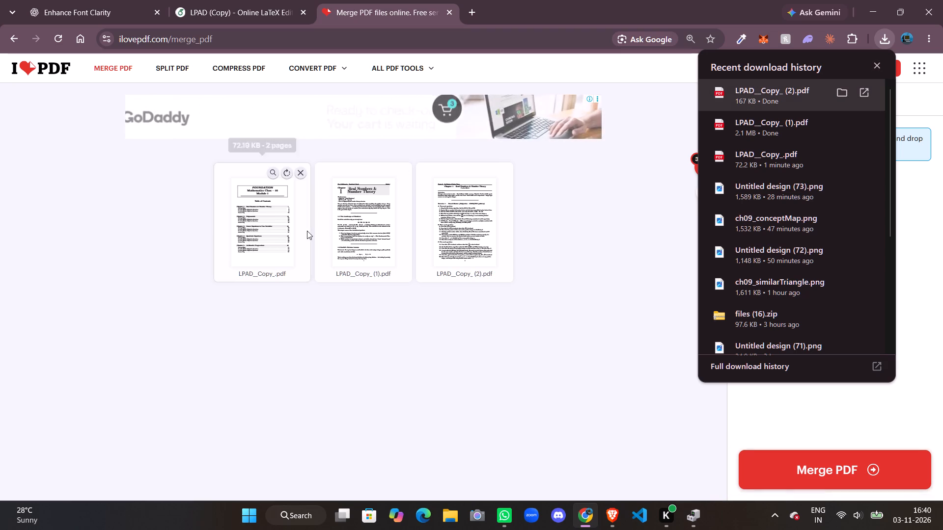
# Return to Overleaf and recompile Ch-2-Content.tex.
pyautogui.click(277, 0)
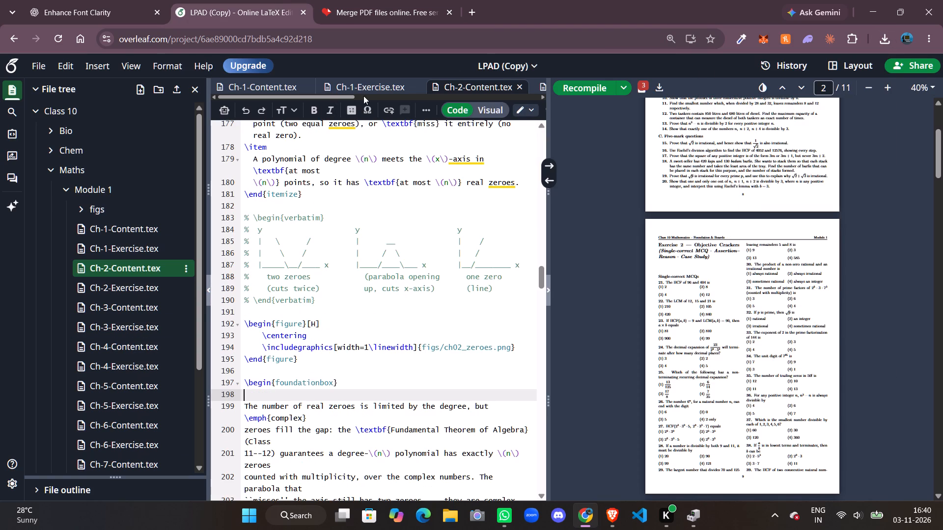
pyautogui.click(390, 210)
pyautogui.hotkey('ctrl', 's')
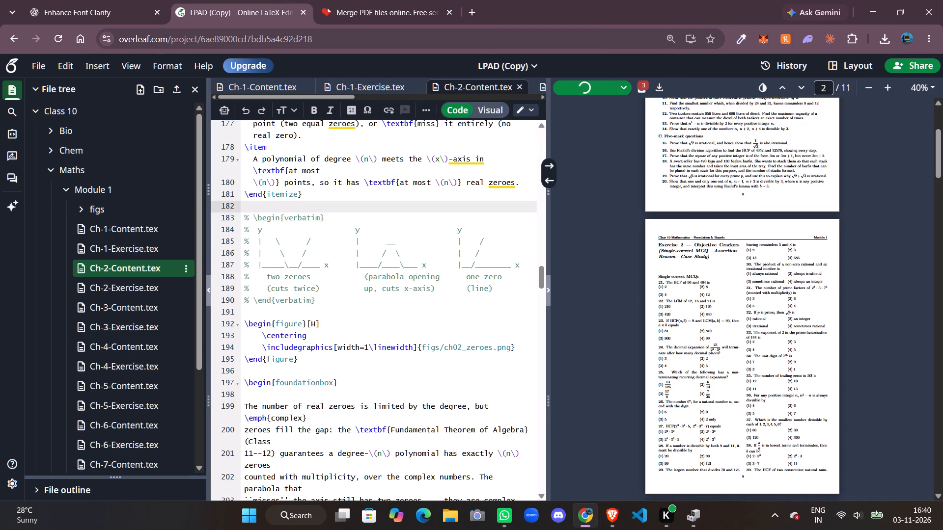
pyautogui.hotkey('alt', 'Tab')
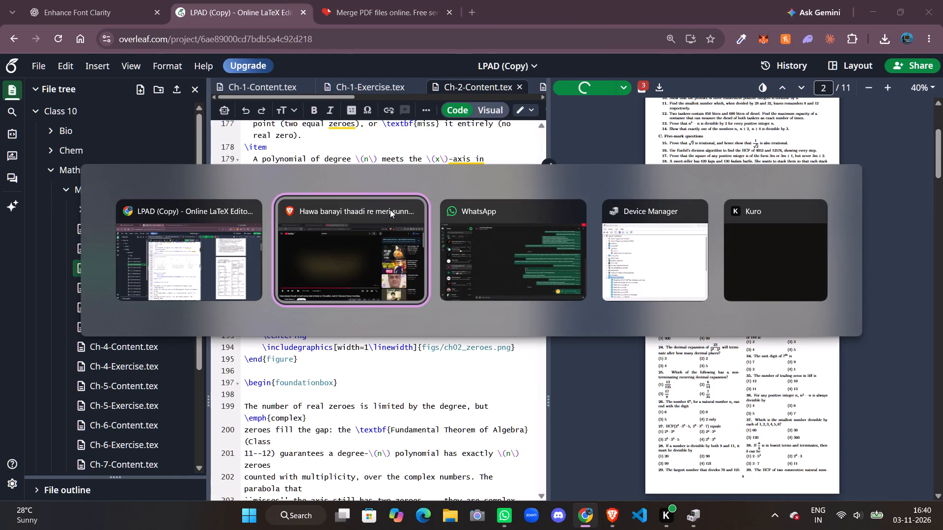
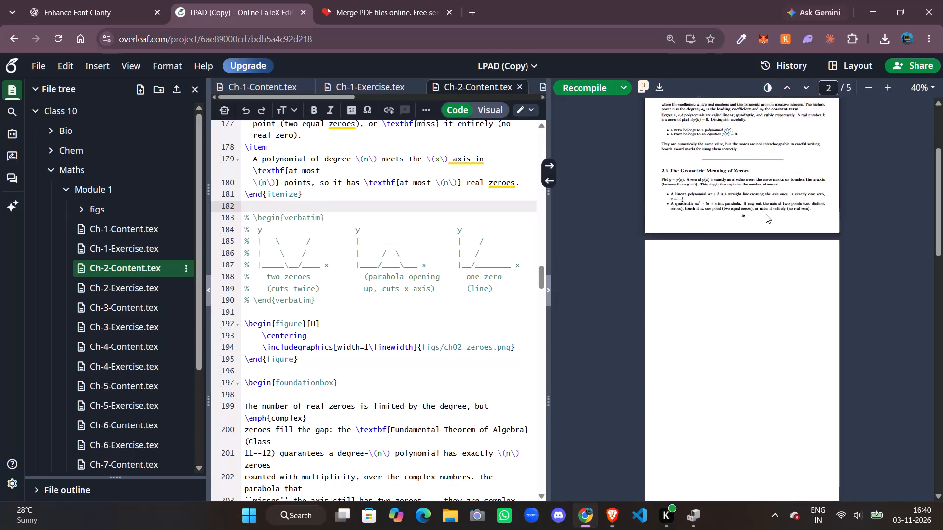
# Check the compiled Chapter 2 Polynomials content pages and download the PDF.
pyautogui.scroll(5, 766, 214)
pyautogui.scroll(-3, 766, 214)
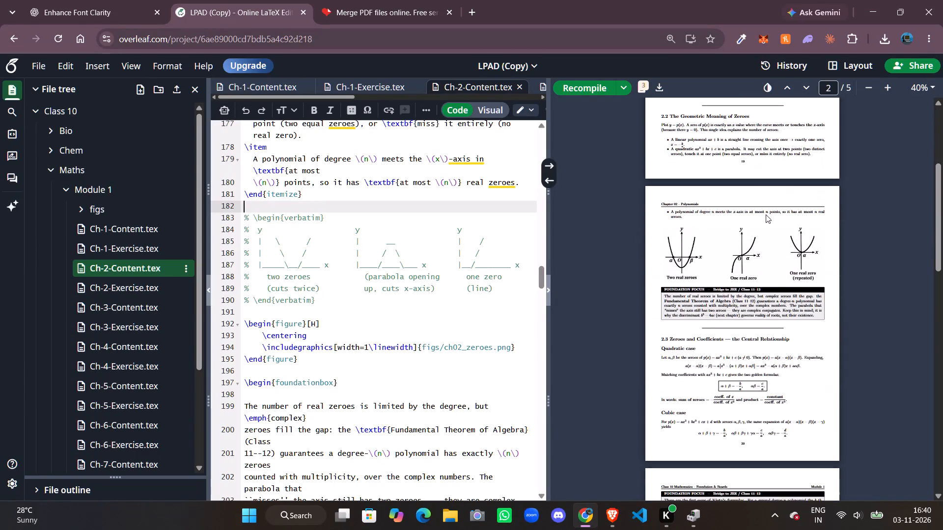
pyautogui.scroll(-2, 766, 214)
pyautogui.scroll(8, 766, 214)
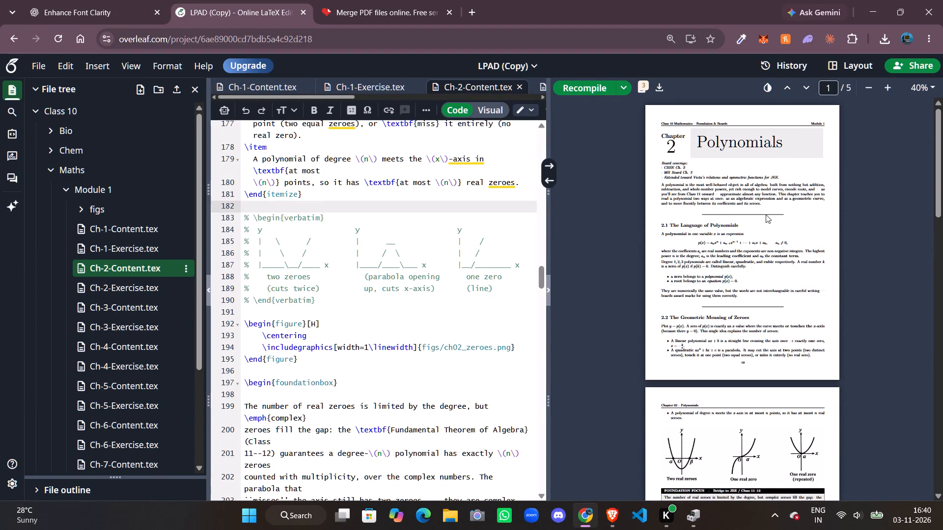
pyautogui.click(659, 92)
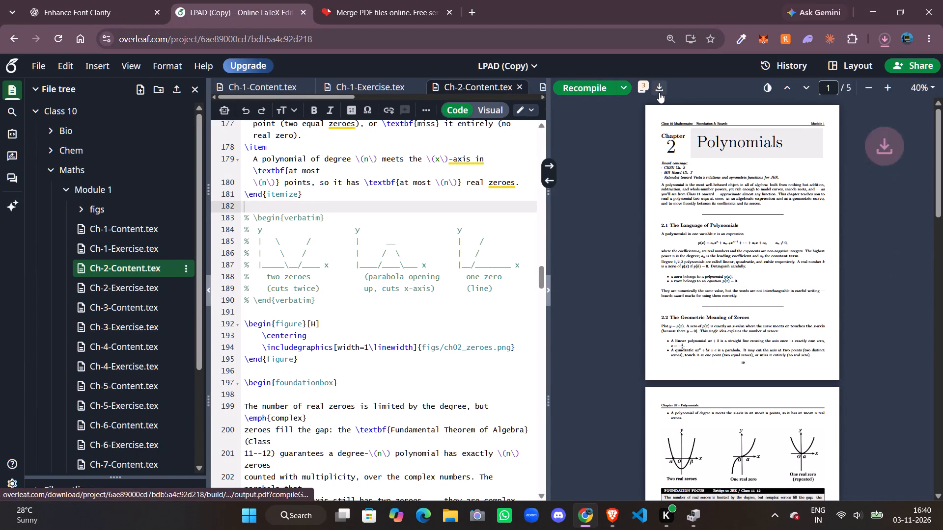
# Open Ch-2-Exercise.tex, recompile it and download its PDF.
pyautogui.click(149, 289)
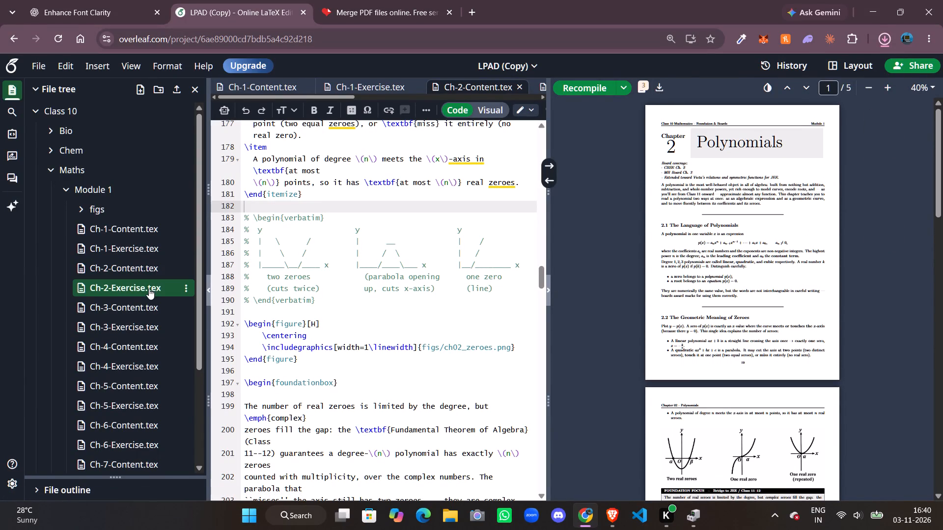
pyautogui.click(476, 207)
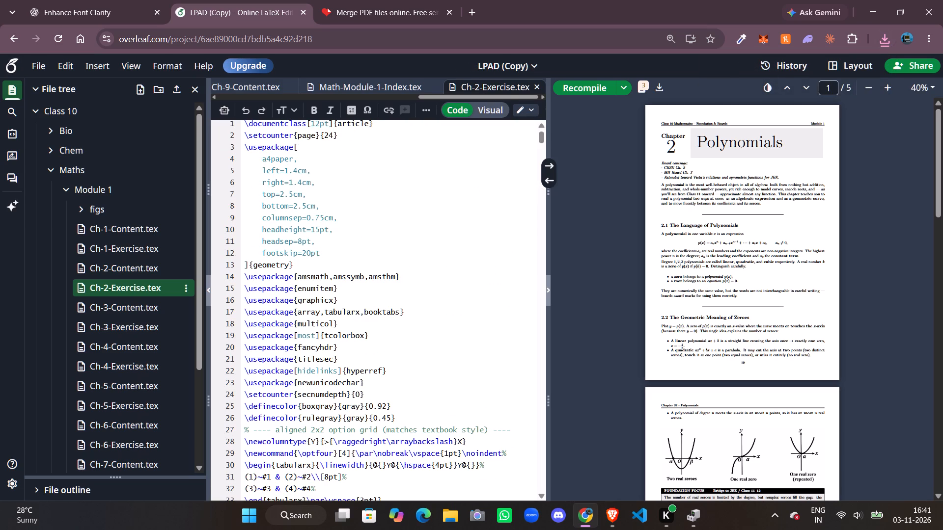
pyautogui.hotkey('ctrl', 's')
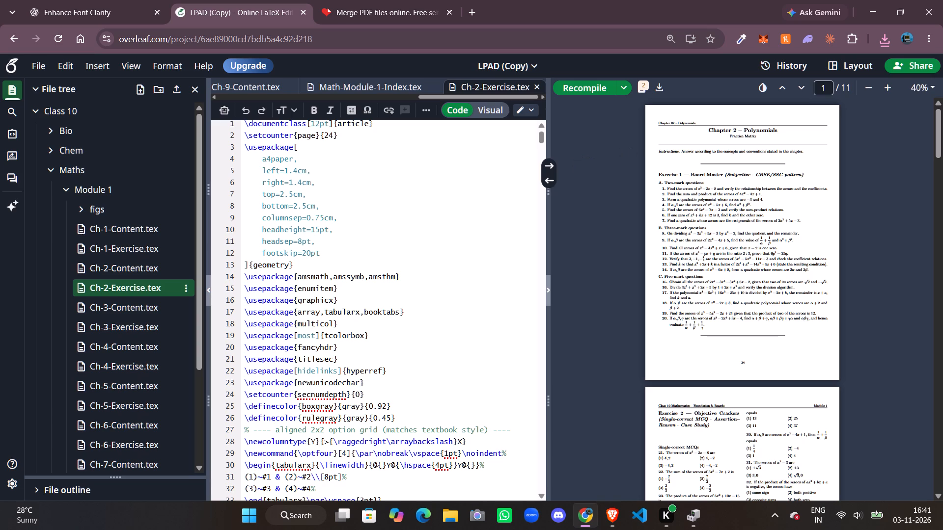
pyautogui.click(661, 85)
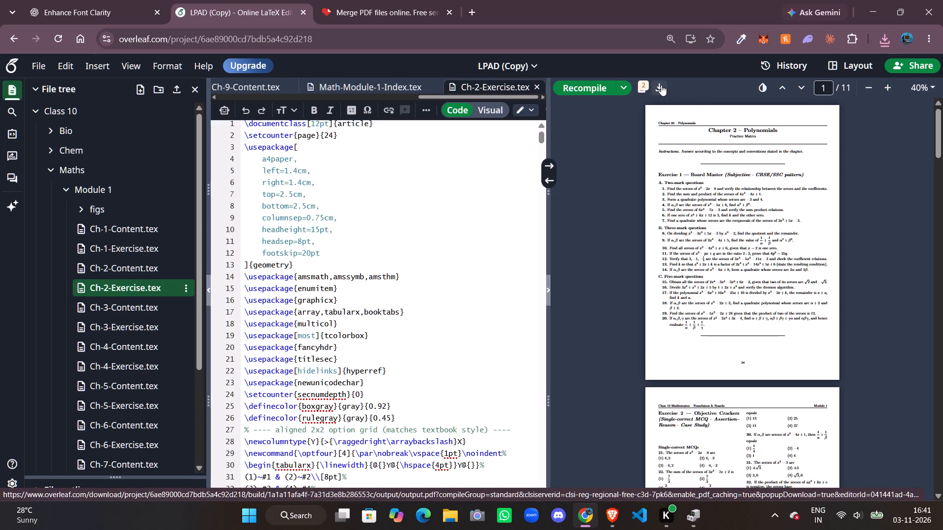
# Switch to iLovePDF and add LPAD__Copy_ (3).pdf and LPAD__Copy_ (4).pdf, the Chapter 2 content and exercises, to the merge in that order.
pyautogui.click(388, 0)
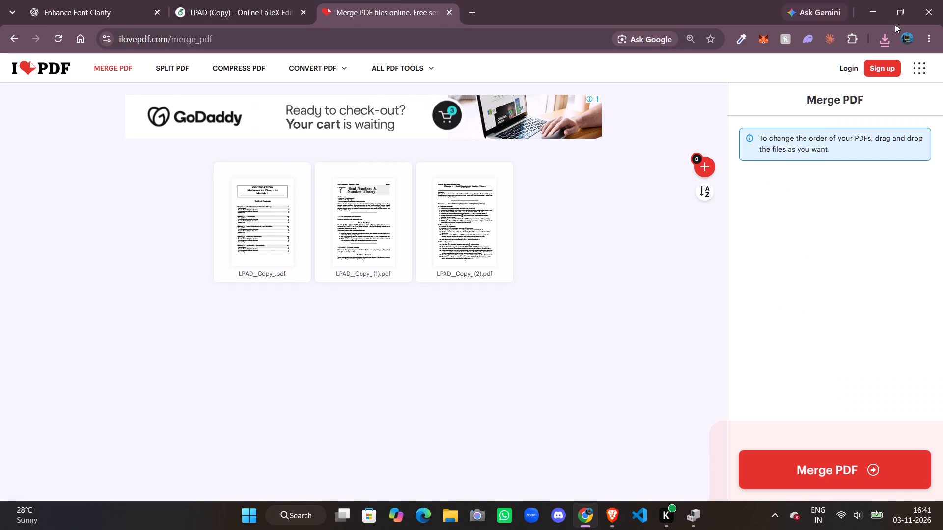
pyautogui.click(885, 40)
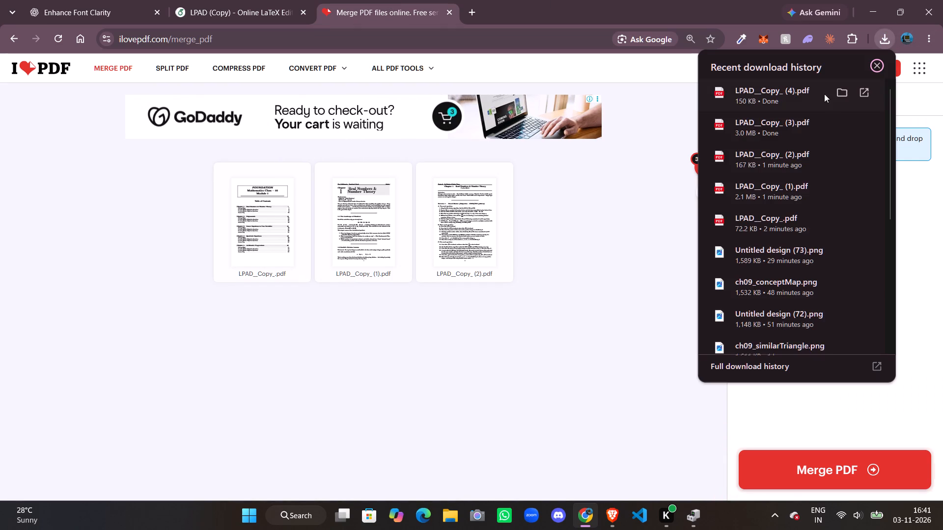
pyautogui.moveTo(777, 125); pyautogui.dragTo(764, 126)
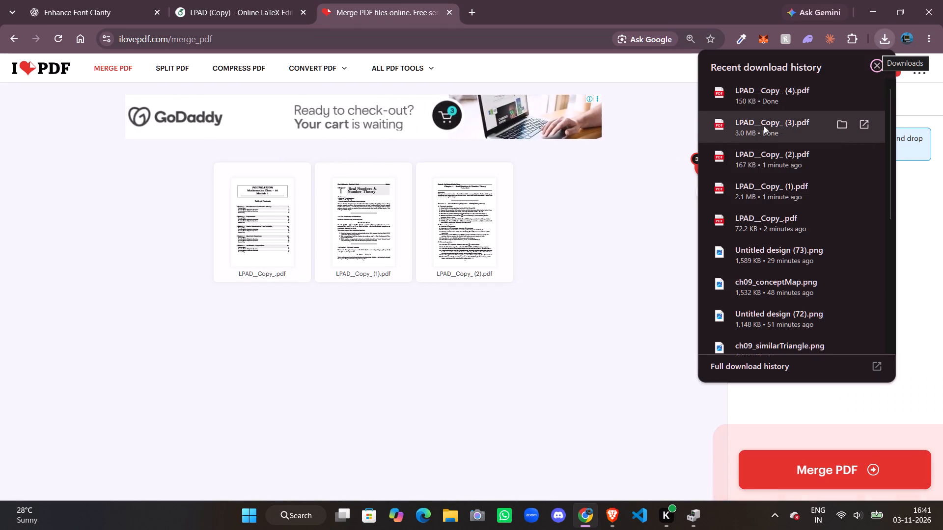
pyautogui.moveTo(764, 126); pyautogui.dragTo(631, 202)
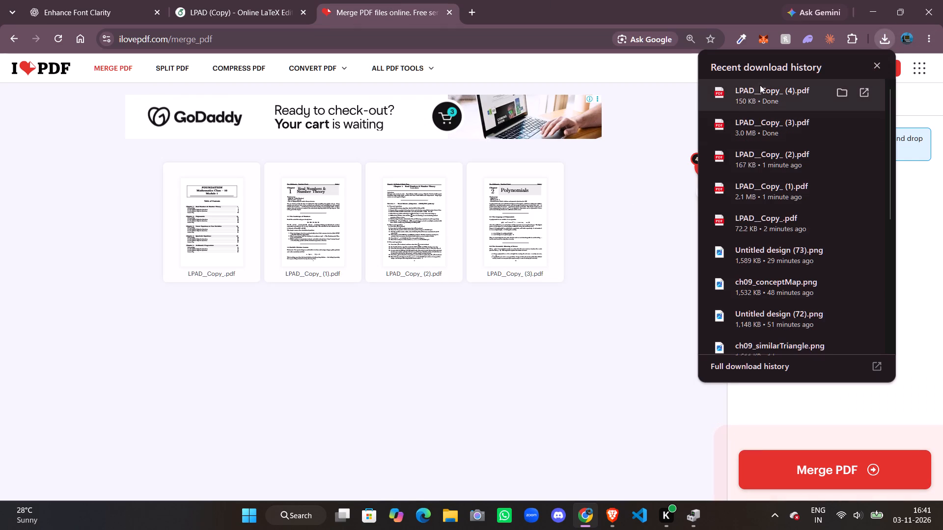
pyautogui.moveTo(780, 91); pyautogui.dragTo(644, 206)
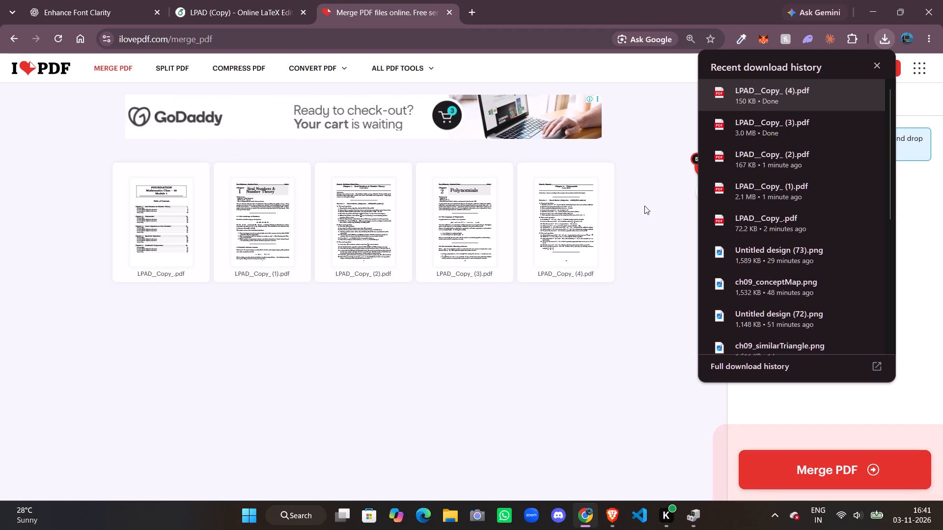
pyautogui.click(599, 351)
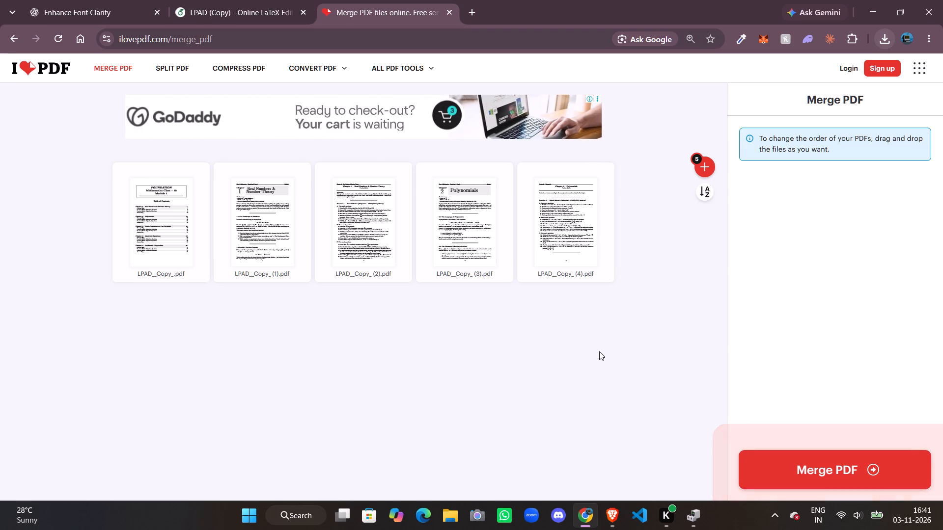
# Return to Overleaf, open Ch-3-Content.tex, recompile it and download its PDF.
pyautogui.click(214, 0)
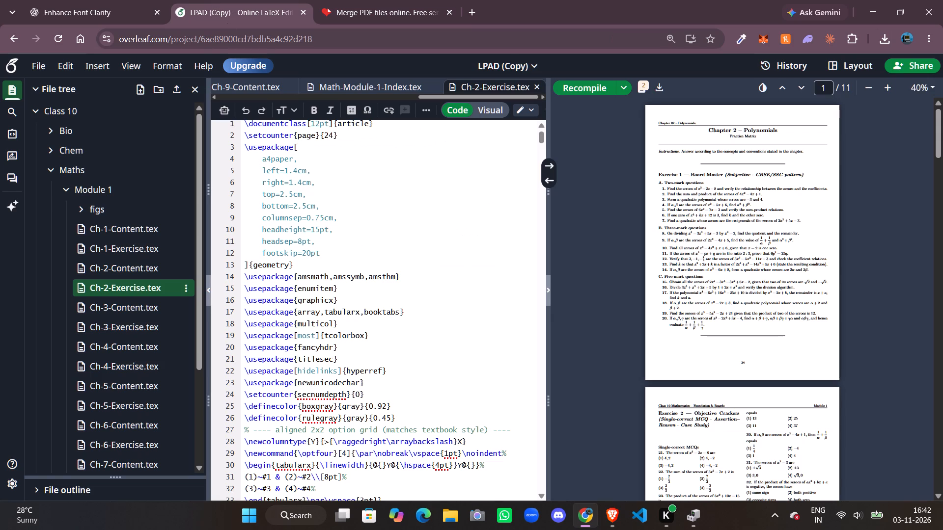
pyautogui.click(121, 310)
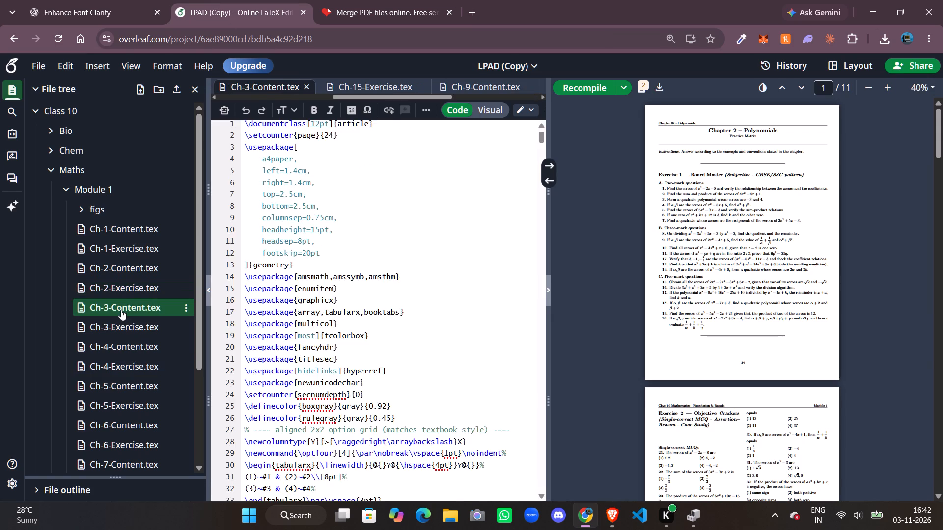
pyautogui.click(414, 0)
pyautogui.click(240, 2)
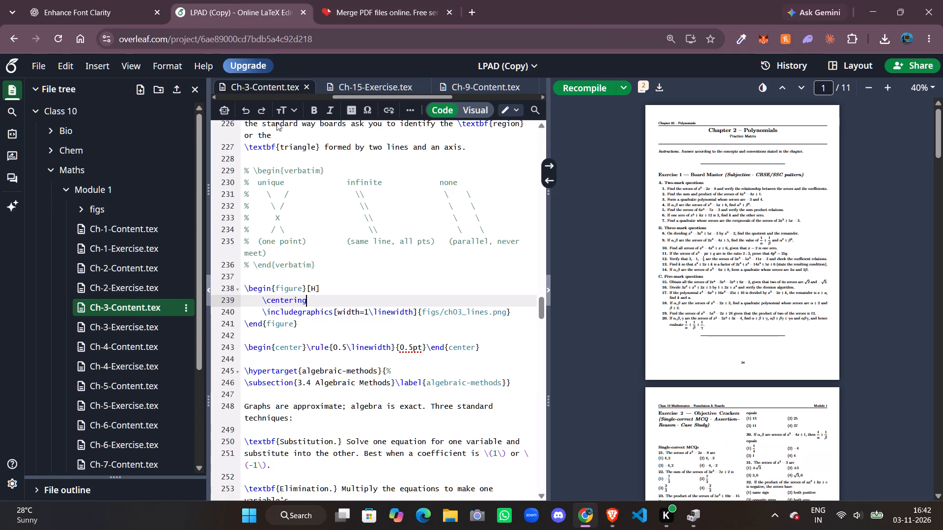
pyautogui.click(383, 221)
pyautogui.hotkey('ctrl', 's')
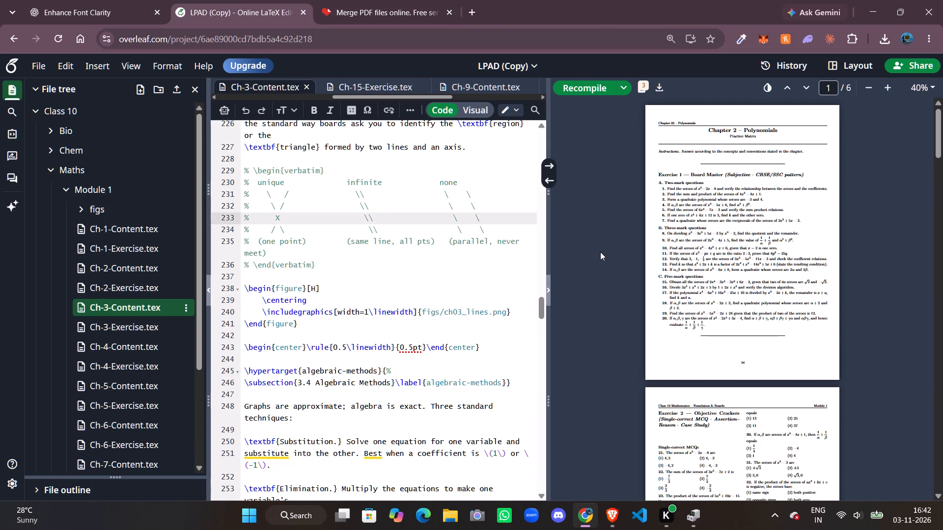
pyautogui.click(662, 87)
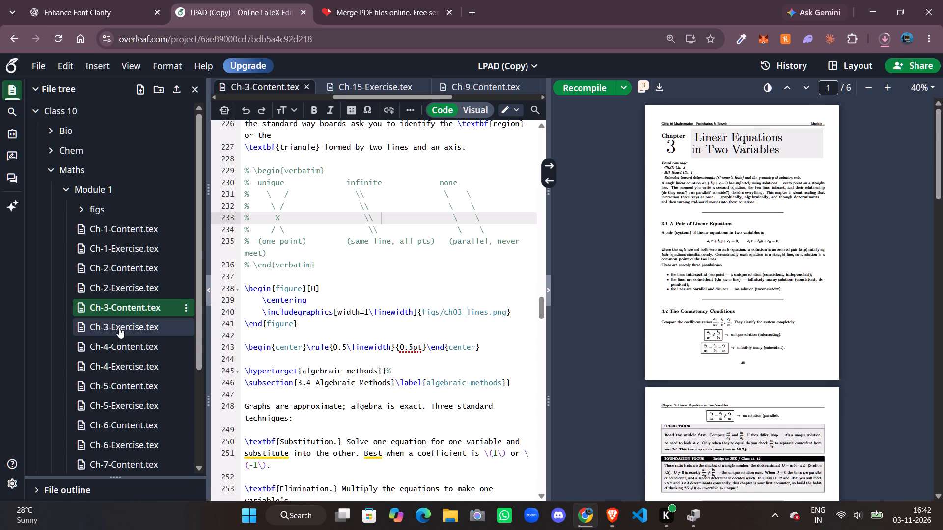
# Open Ch-3-Exercise.tex, recompile it and download its PDF.
pyautogui.click(119, 327)
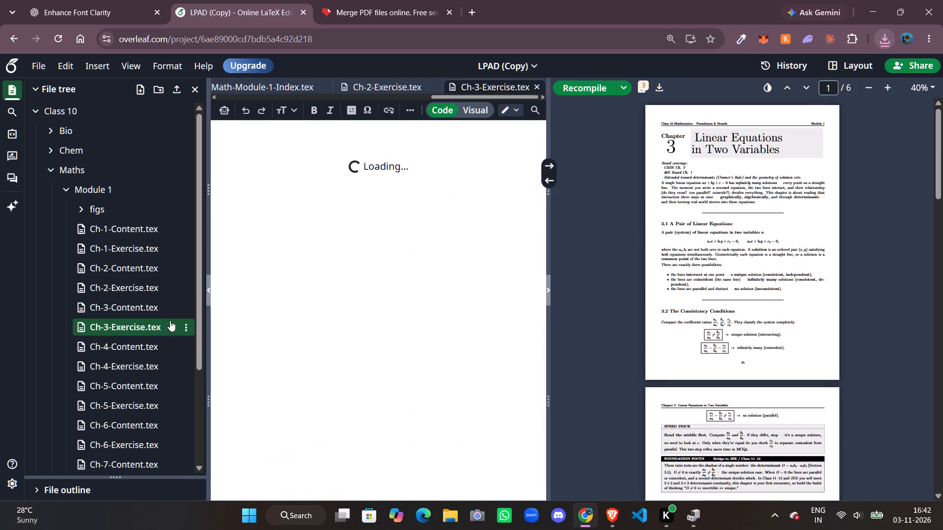
pyautogui.click(321, 323)
pyautogui.click(321, 323)
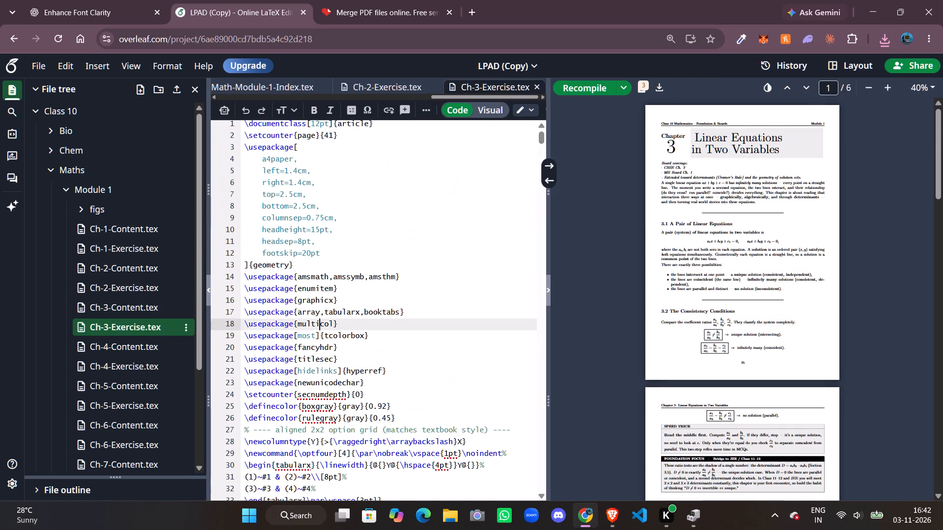
pyautogui.hotkey('ctrl', 's')
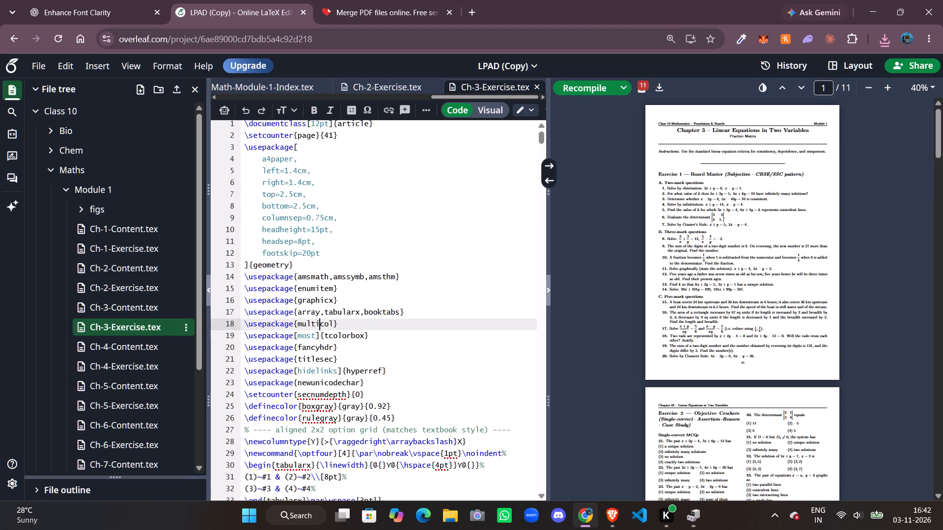
pyautogui.click(662, 88)
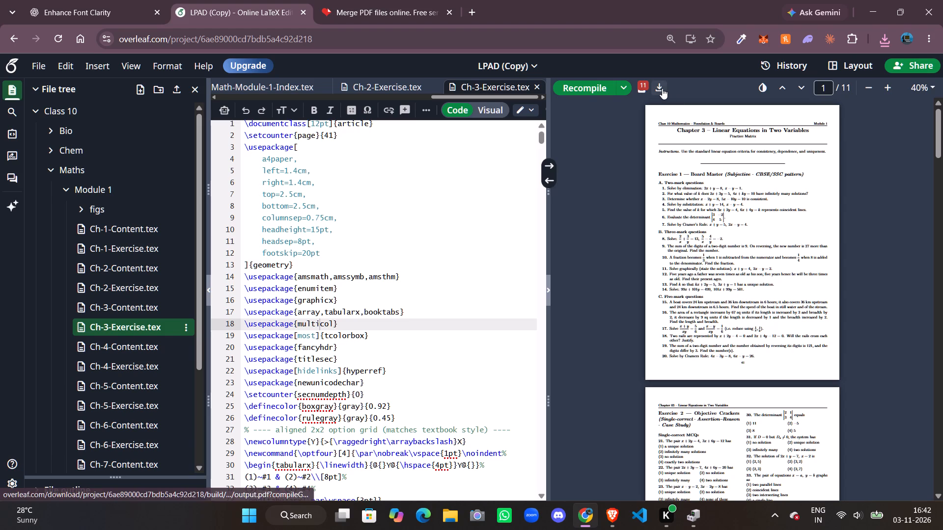
# Switch to iLovePDF and add LPAD__Copy_ (5).pdf and LPAD__Copy_ (6).pdf, the Chapter 3 content and exercises, to the merge in that order.
pyautogui.click(368, 0)
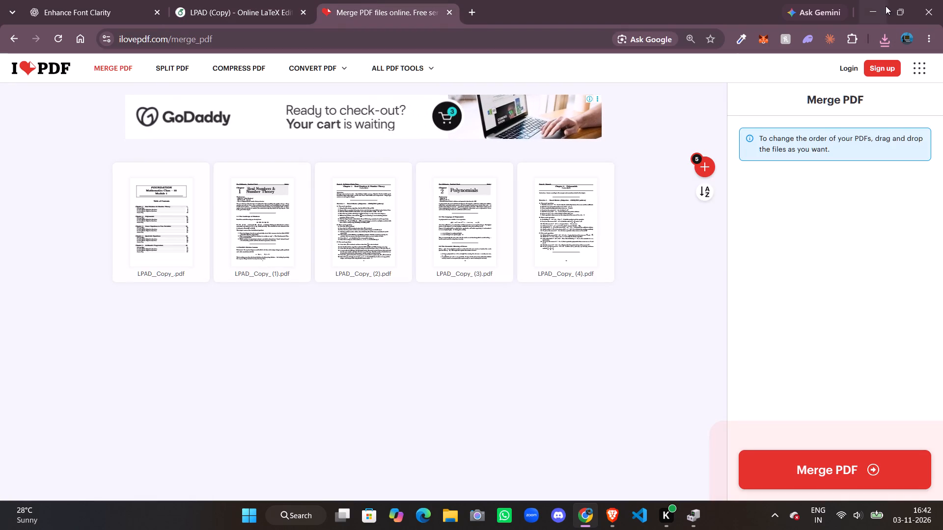
pyautogui.click(881, 33)
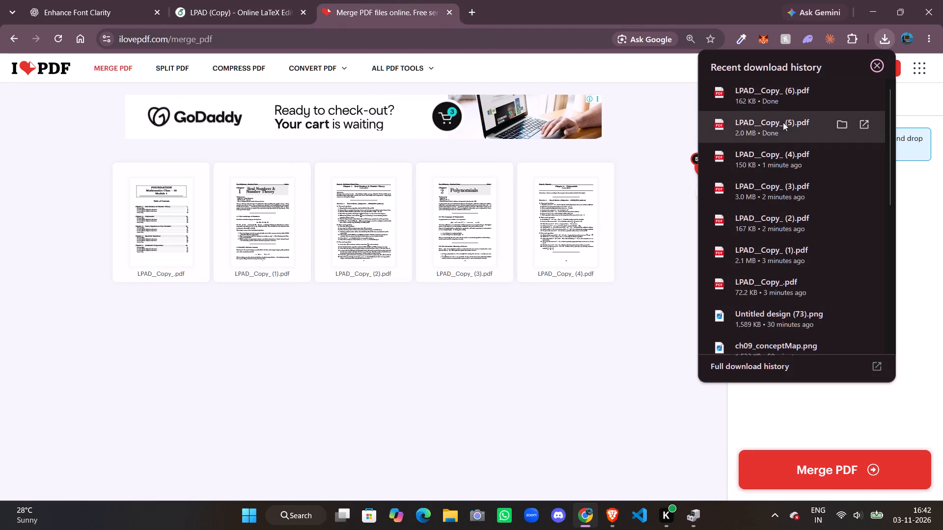
pyautogui.moveTo(783, 122); pyautogui.dragTo(673, 250)
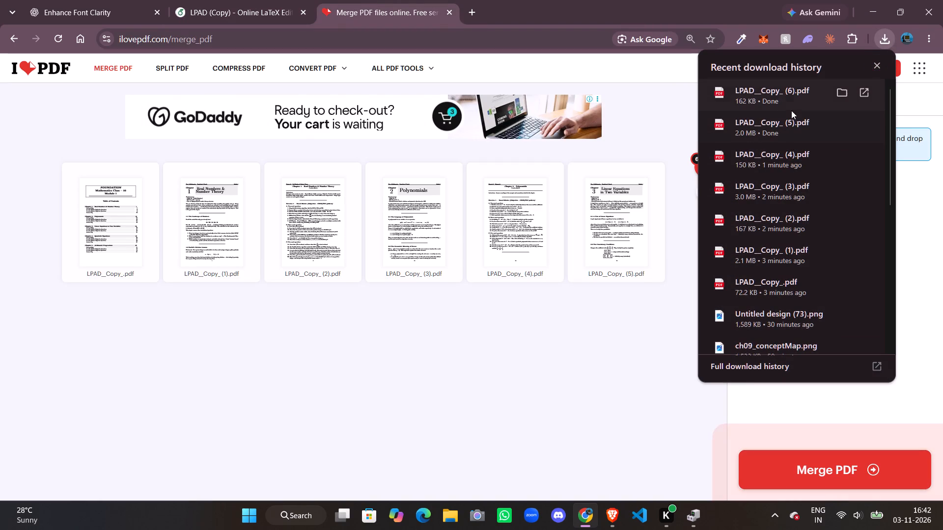
pyautogui.moveTo(775, 91); pyautogui.dragTo(651, 345)
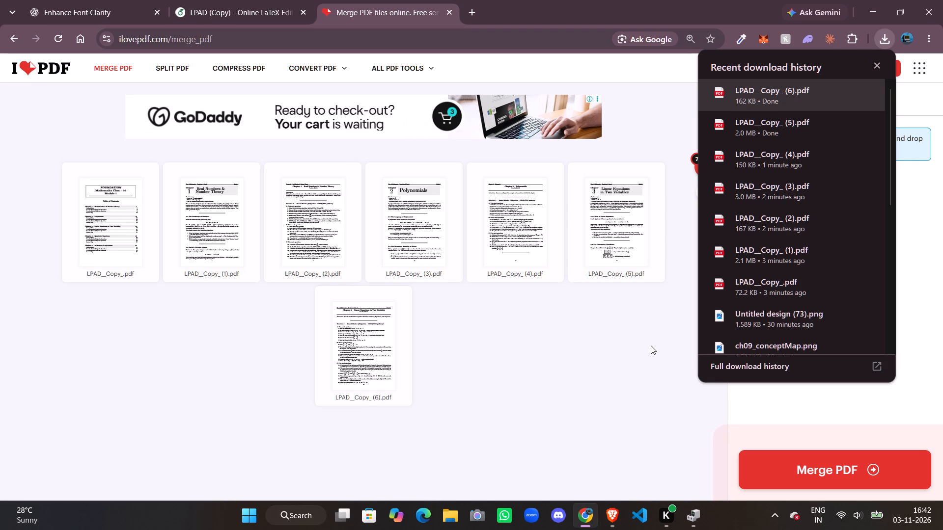
pyautogui.doubleClick(651, 345)
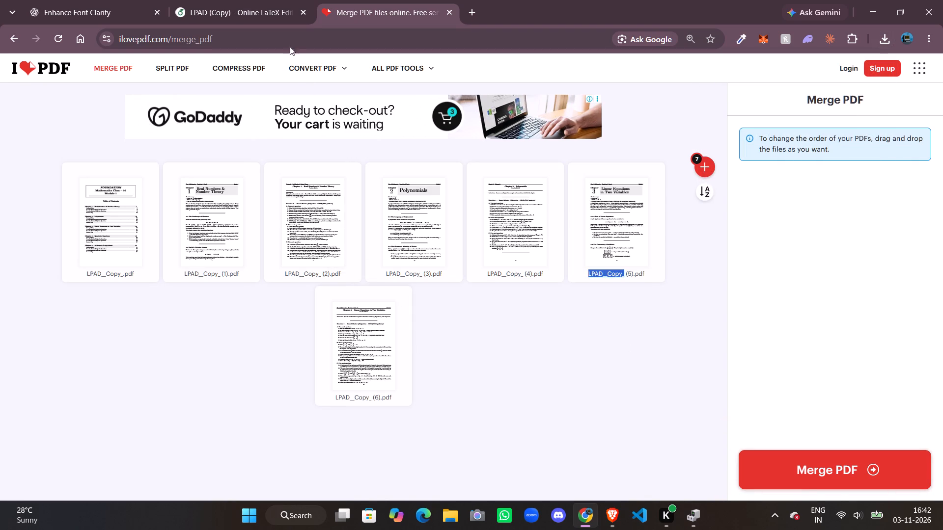
# Return to Overleaf, open Ch-4-Content.tex, recompile it and download its PDF.
pyautogui.click(238, 0)
pyautogui.click(135, 346)
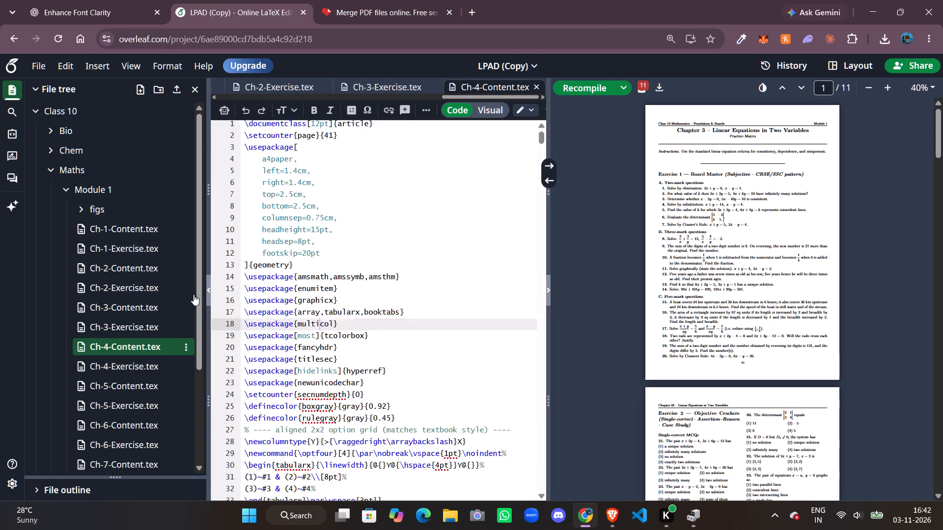
pyautogui.click(379, 207)
pyautogui.hotkey('ctrl', 's')
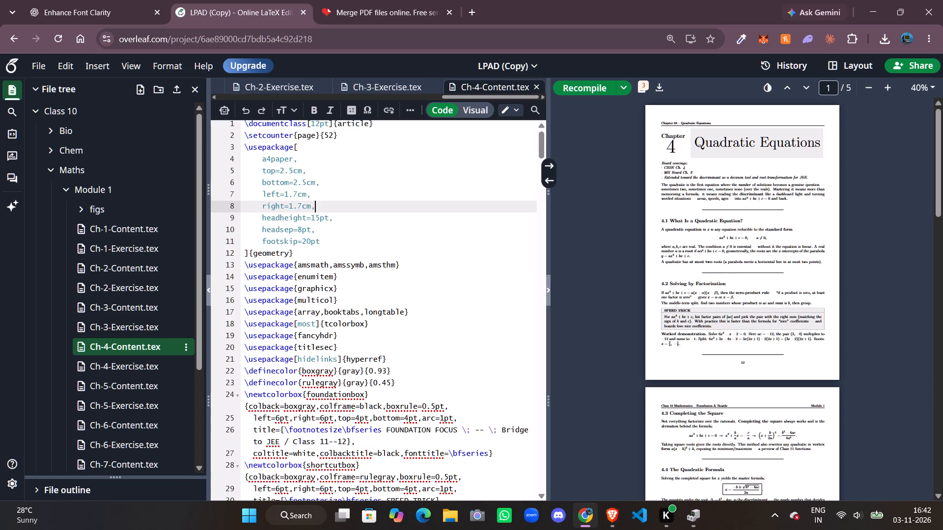
pyautogui.click(664, 91)
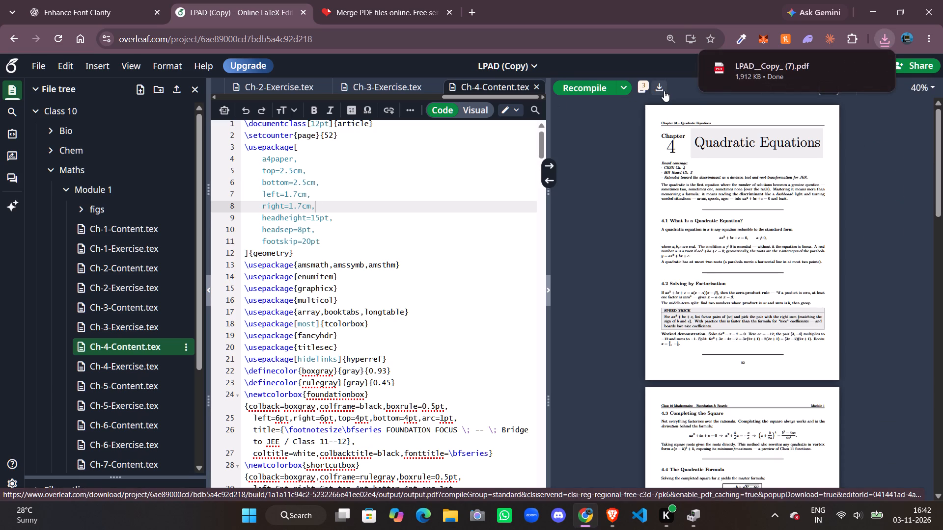
# Open Ch-4-Exercise.tex, recompile it and download its PDF.
pyautogui.click(135, 367)
pyautogui.click(382, 279)
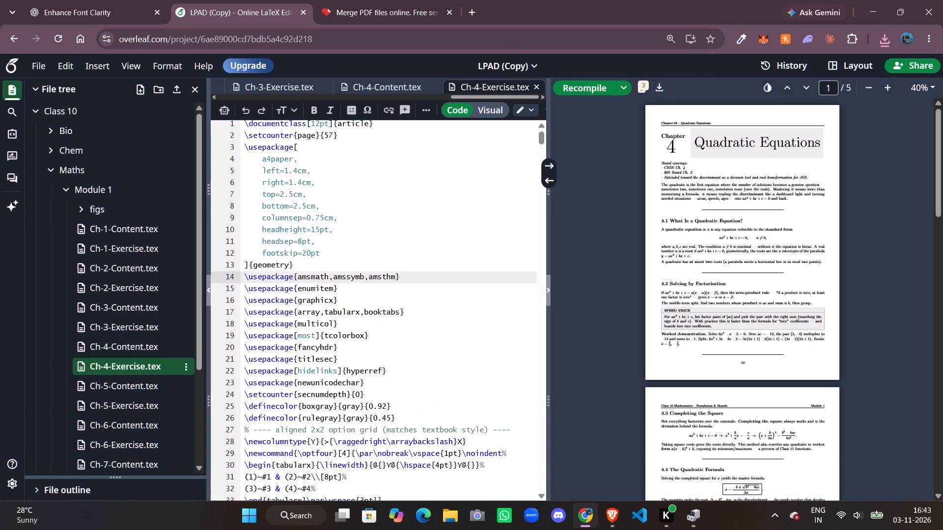
pyautogui.hotkey('ctrl', 's')
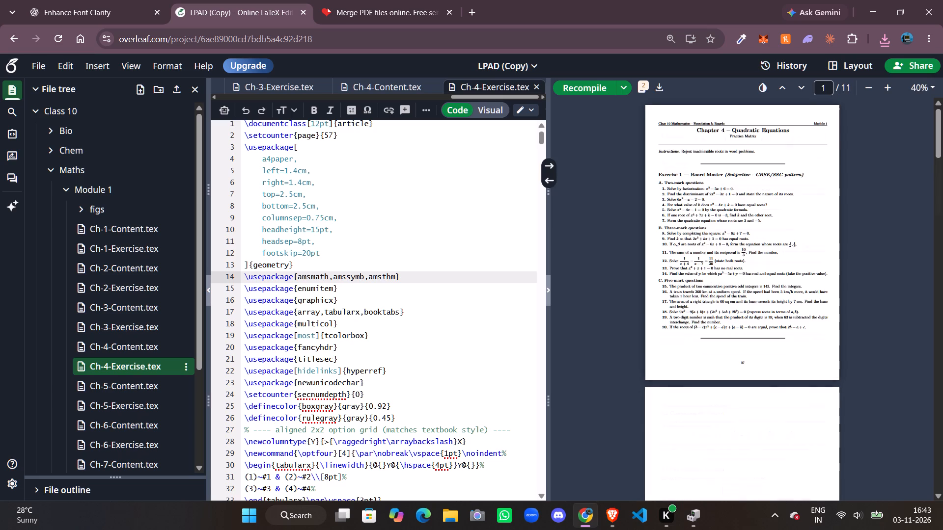
pyautogui.click(658, 86)
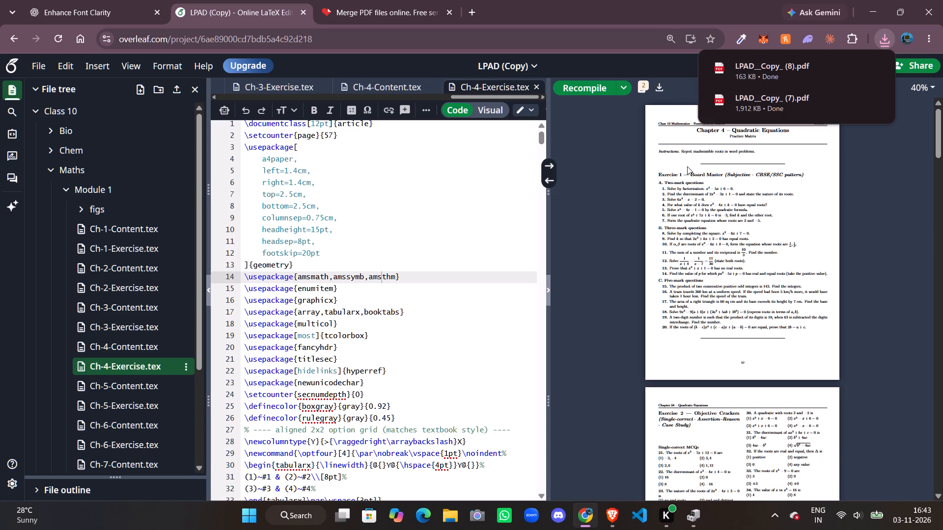
# Switch to iLovePDF and add LPAD__Copy_ (7).pdf and LPAD__Copy_ (8).pdf, the Chapter 4 content and exercises, to the merge in that order.
pyautogui.click(397, 0)
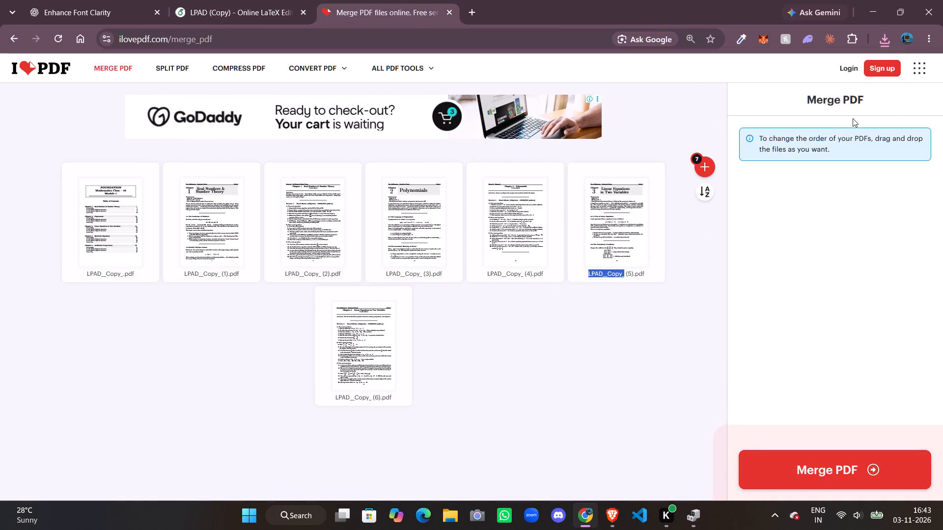
pyautogui.click(884, 40)
pyautogui.moveTo(805, 128); pyautogui.dragTo(569, 328)
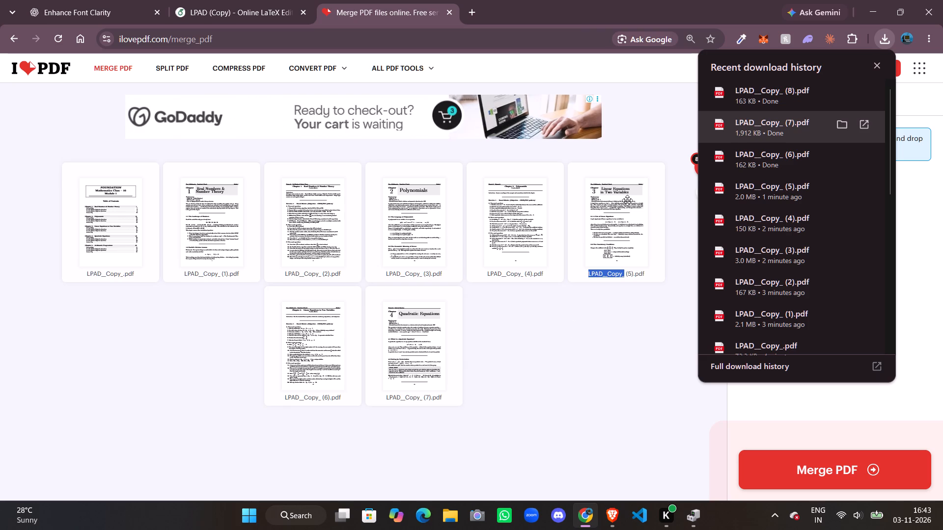
pyautogui.moveTo(756, 81); pyautogui.dragTo(547, 360)
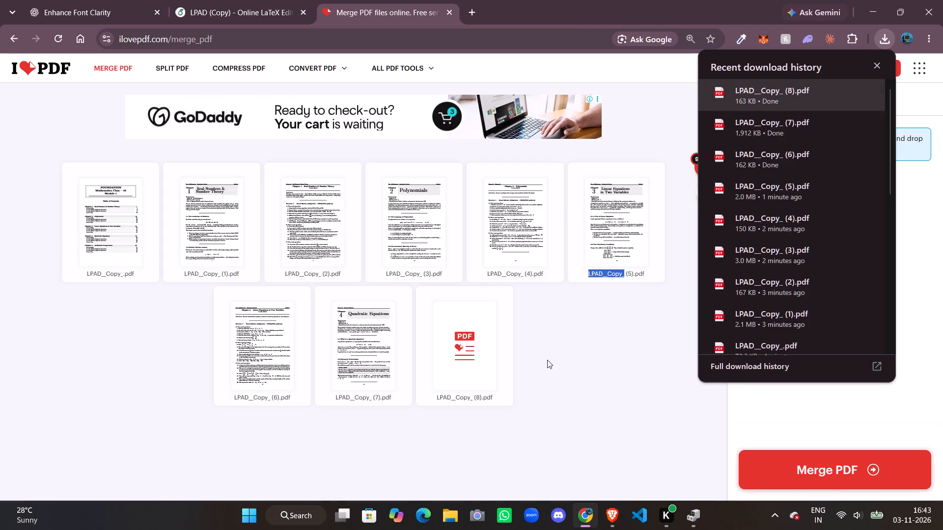
pyautogui.click(547, 360)
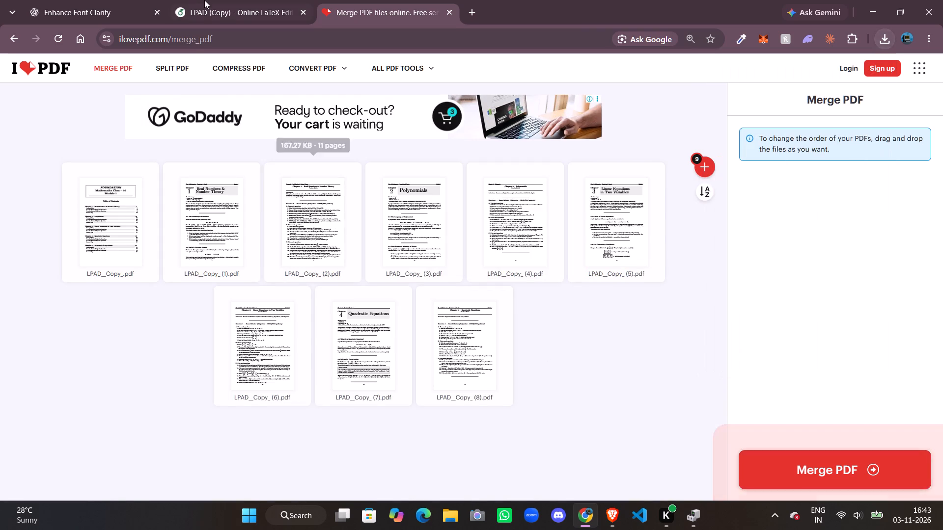
# Return to Overleaf, open Ch-5-Content.tex, recompile it and download its PDF.
pyautogui.click(205, 0)
pyautogui.click(129, 387)
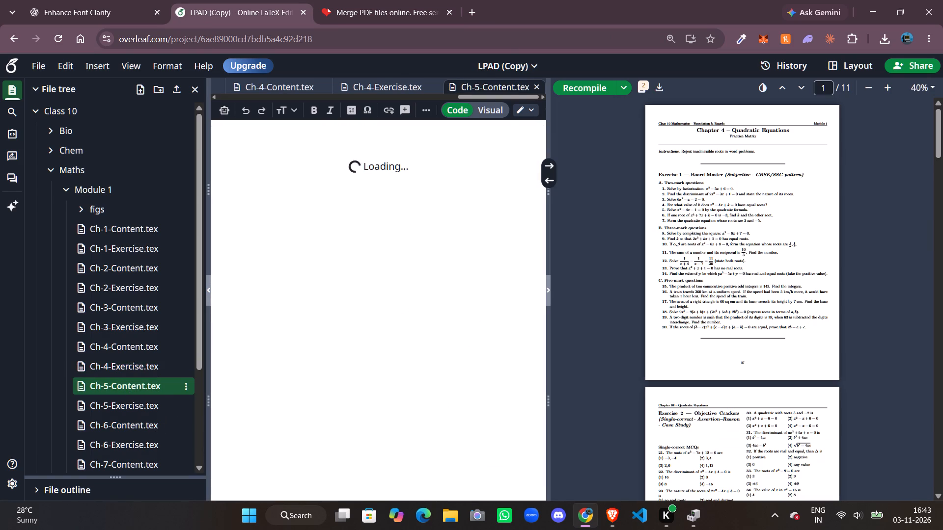
pyautogui.click(347, 278)
pyautogui.hotkey('ctrl', 's')
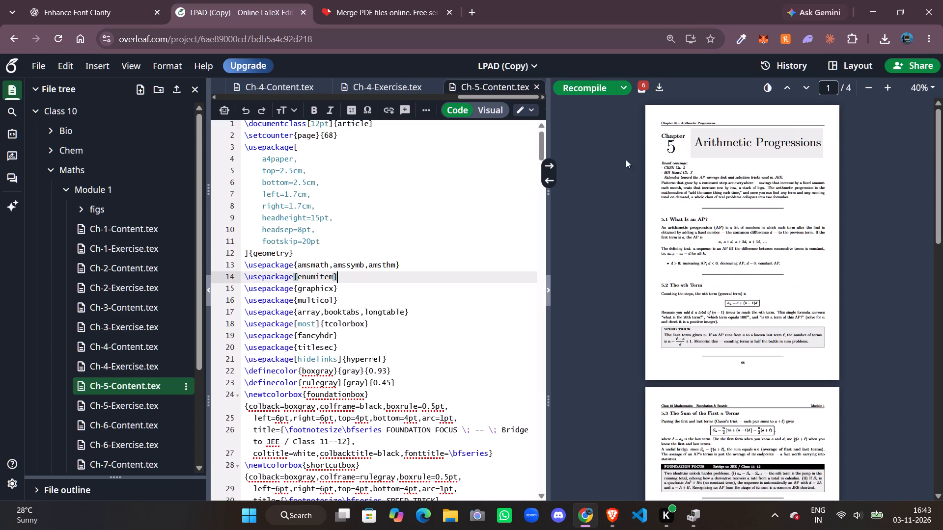
pyautogui.click(662, 88)
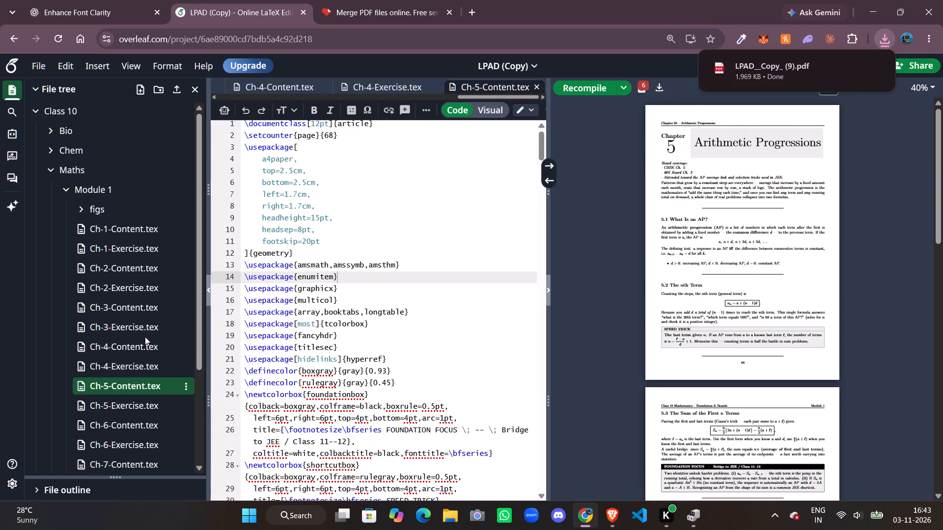
pyautogui.scroll(-1, 145, 337)
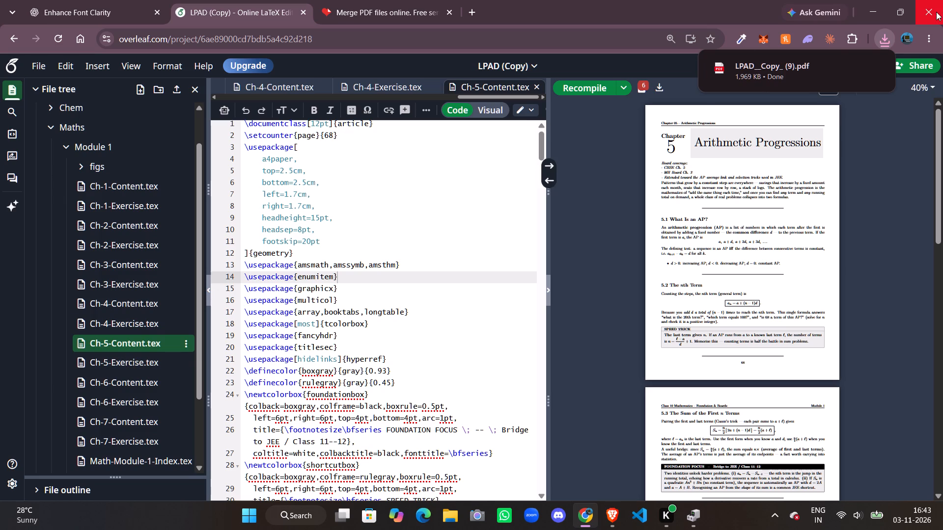
# Switch to iLovePDF, merge the added index and Chapter 1 to 4 PDFs, and download the merged PDF.
pyautogui.click(398, 0)
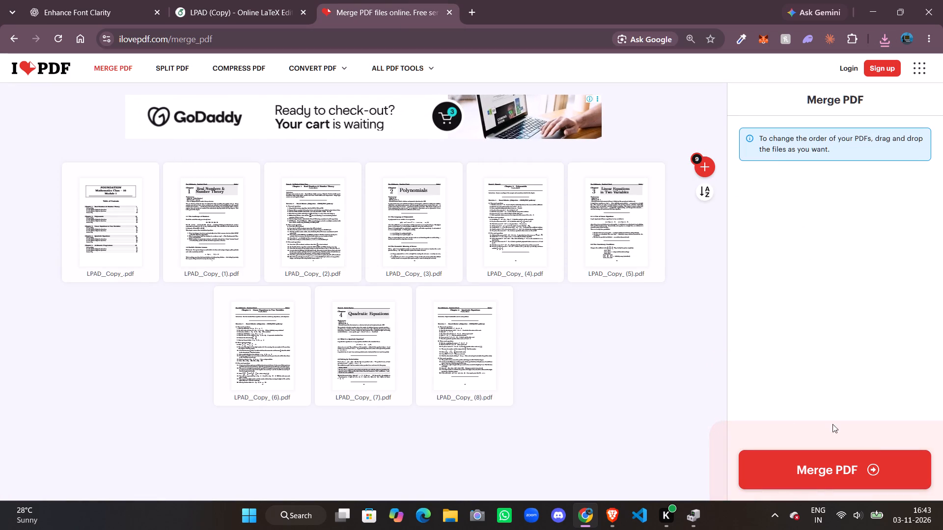
pyautogui.click(847, 467)
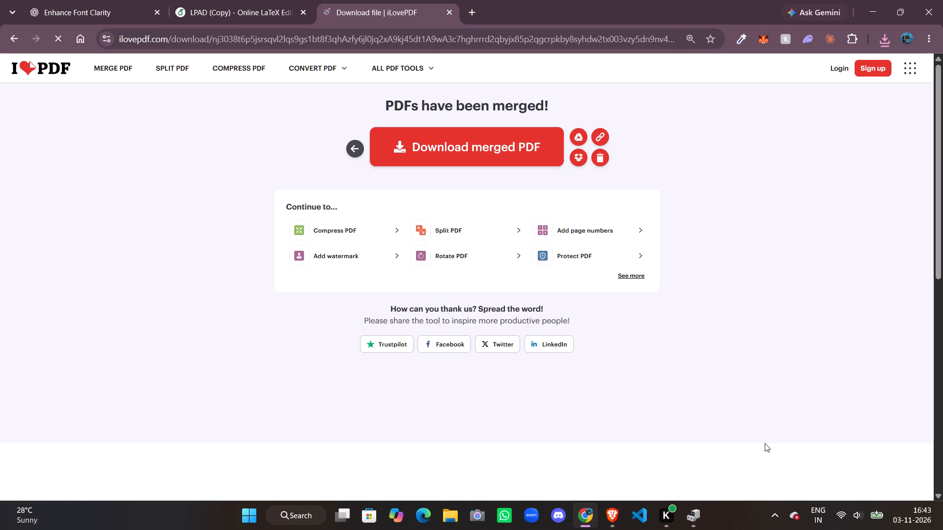
pyautogui.click(433, 163)
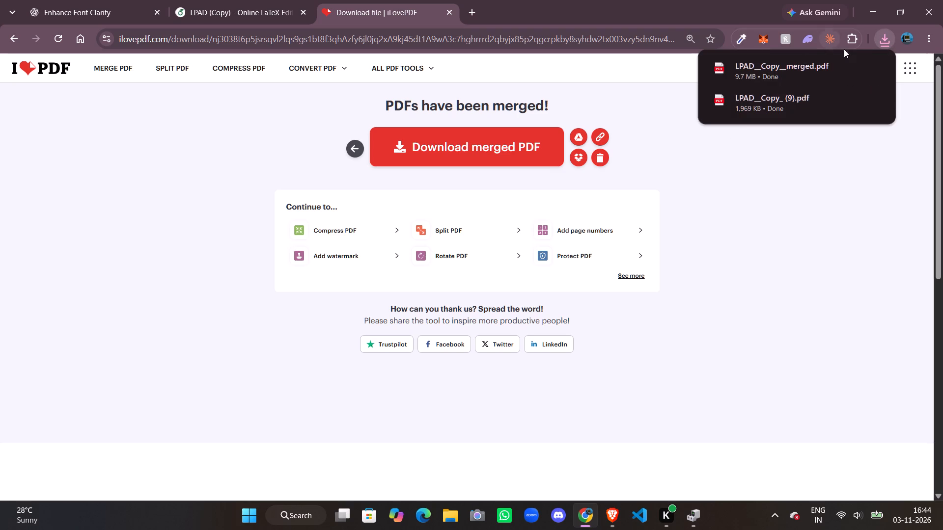
# Show the merged PDF in the Downloads folder, rename it M1-Part-1 and refresh the folder.
pyautogui.click(853, 65)
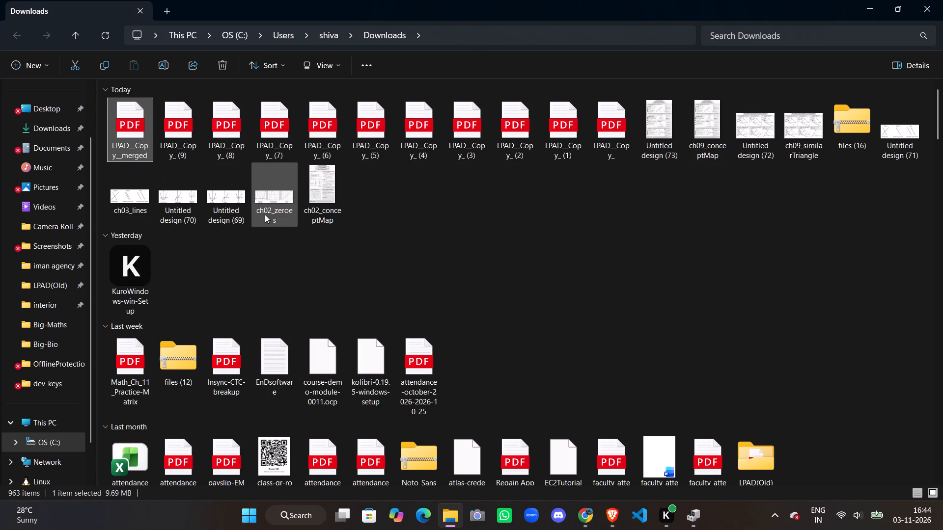
pyautogui.press('F2')
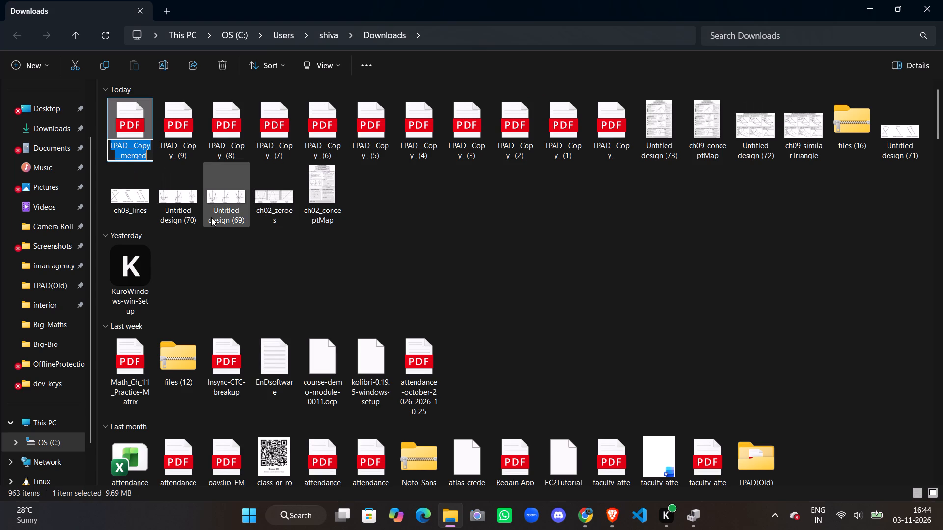
pyautogui.hotkey('shift', 'm')
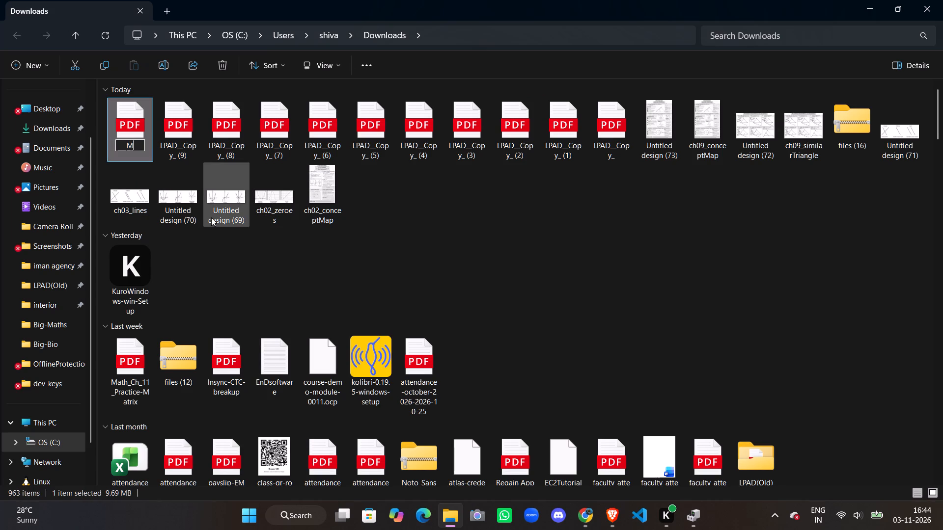
pyautogui.press('1')
pyautogui.press('-')
pyautogui.write('Pa')
pyautogui.write('rt')
pyautogui.write('-1')
pyautogui.press('Return')
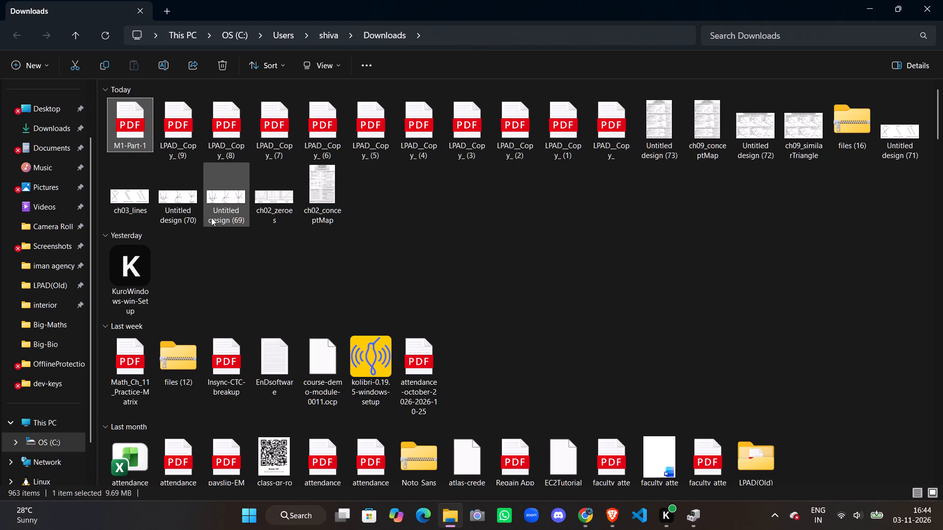
pyautogui.click(430, 223)
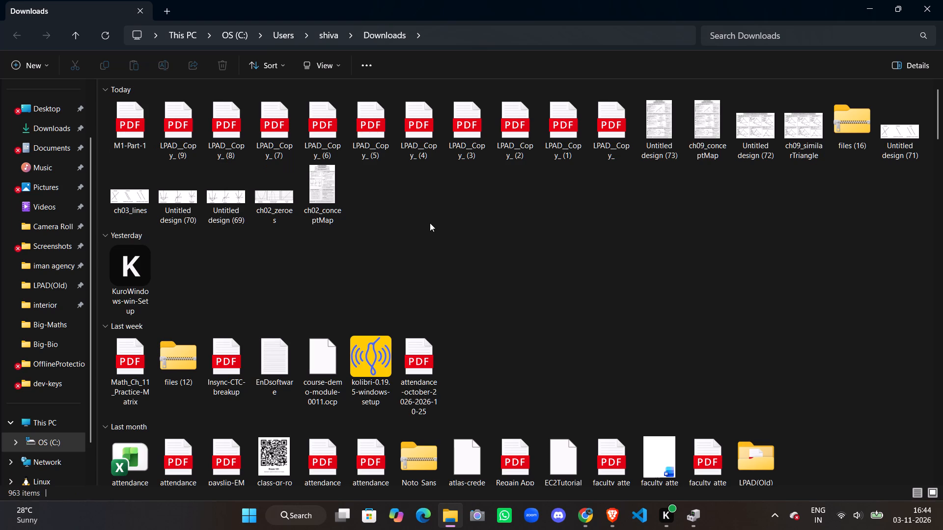
pyautogui.hotkey('ctrl', 'r')
pyautogui.click(413, 216)
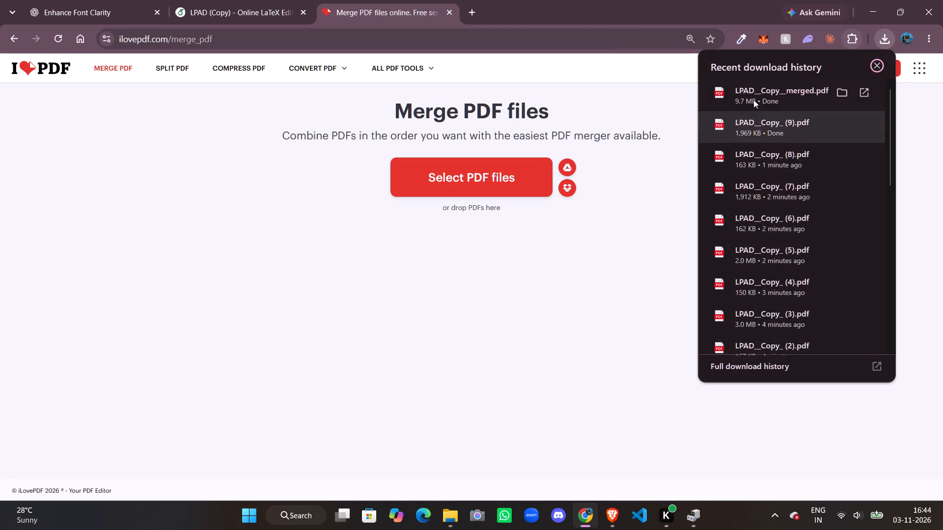
pyautogui.moveTo(751, 129); pyautogui.dragTo(537, 219)
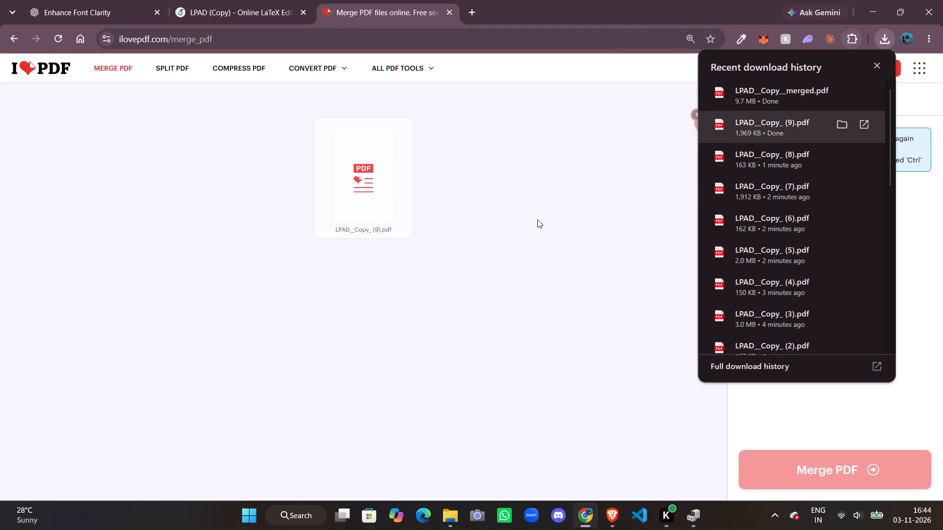
pyautogui.click(219, 0)
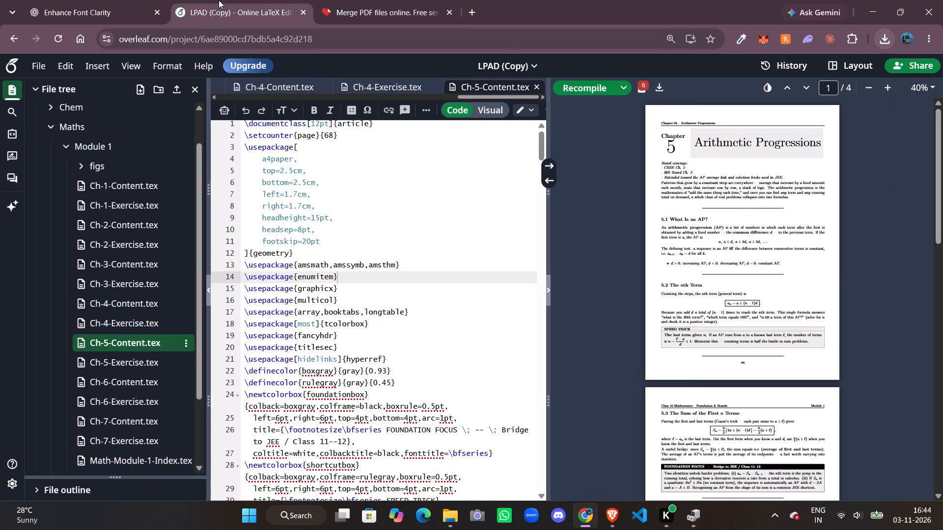
pyautogui.click(344, 0)
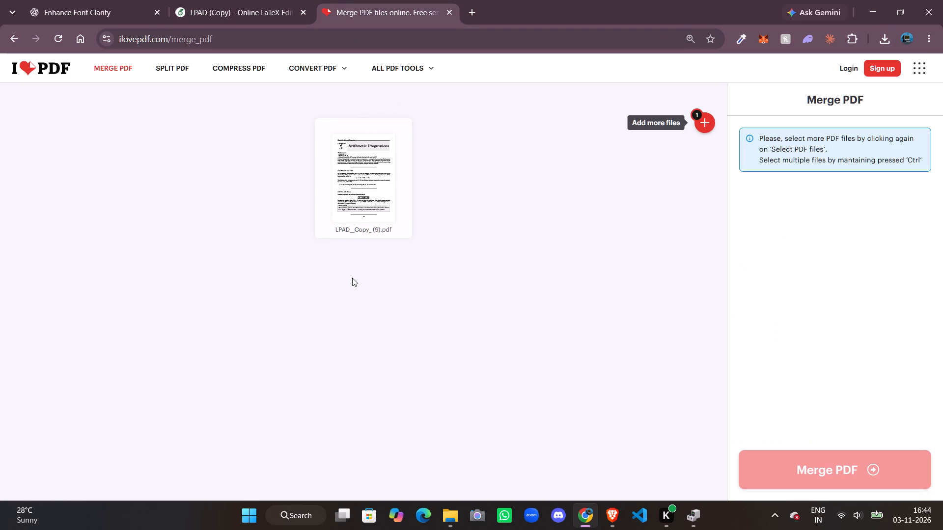
# Return to Overleaf, open Ch-5-Exercise.tex, recompile it and download its PDF.
pyautogui.click(233, 0)
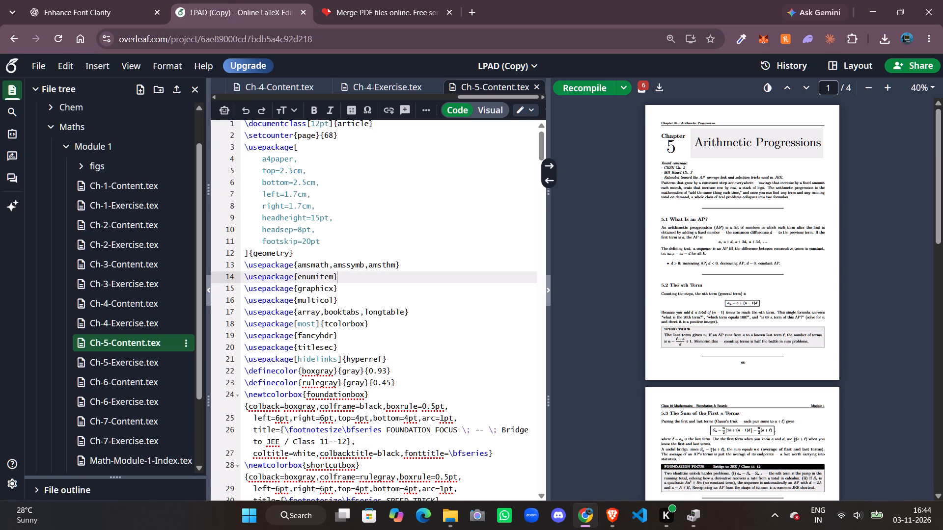
pyautogui.click(106, 362)
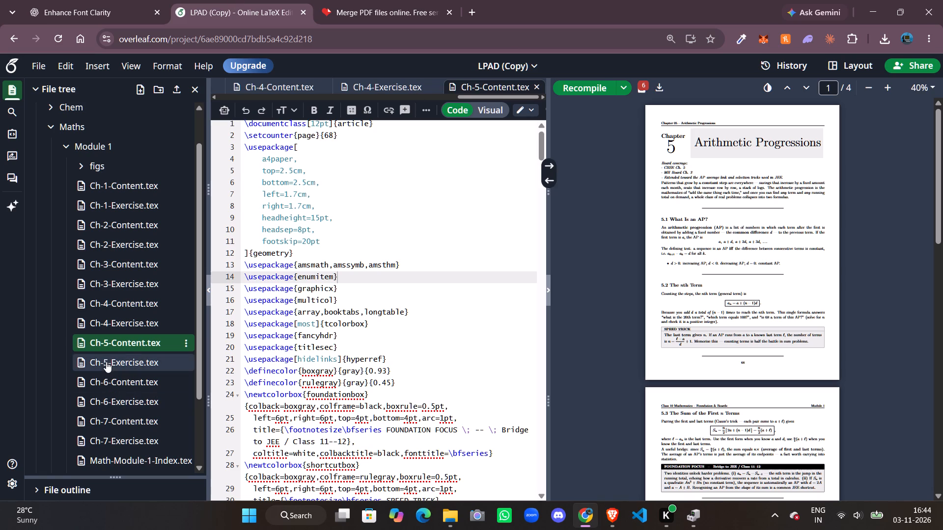
pyautogui.click(381, 265)
pyautogui.hotkey('ctrl', 's')
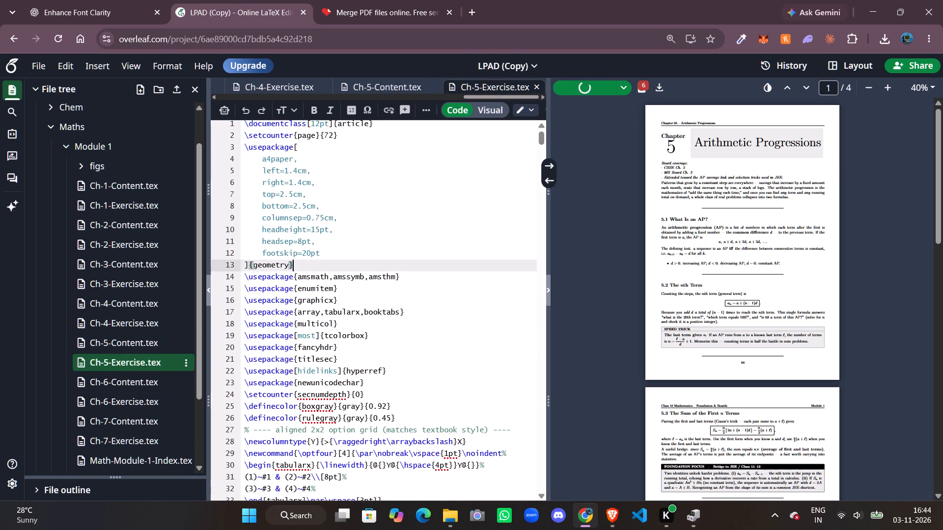
pyautogui.click(663, 84)
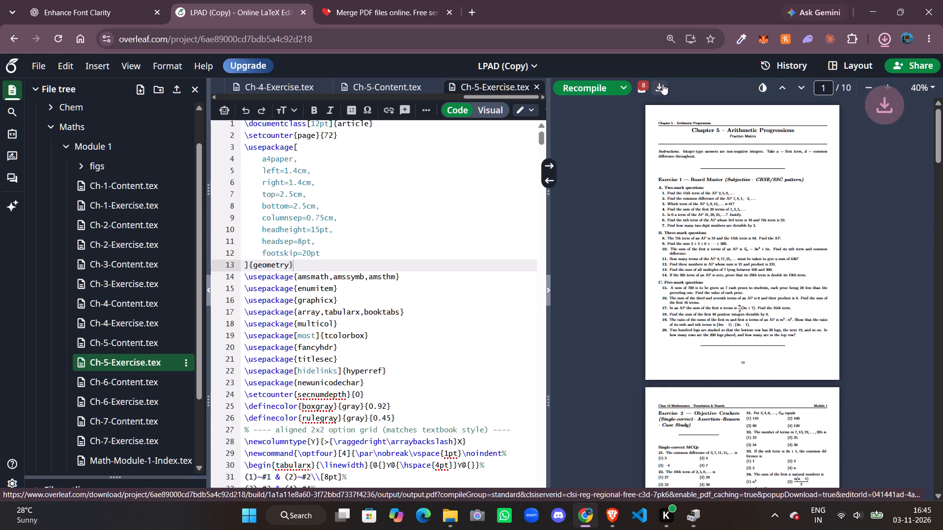
# Switch to iLovePDF and add LPAD__Copy_ (10).pdf, the Chapter 5 exercises, after the Chapter 5 content.
pyautogui.click(395, 0)
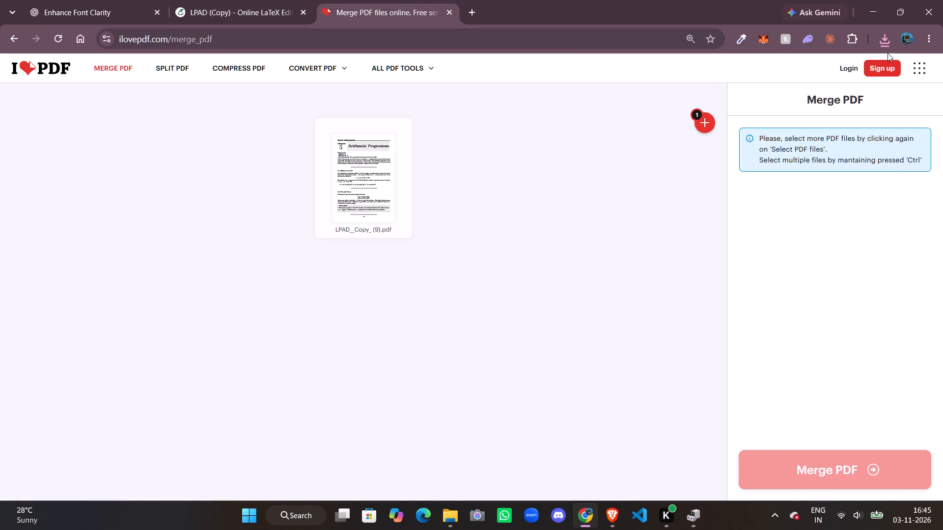
pyautogui.click(887, 44)
pyautogui.moveTo(791, 96); pyautogui.dragTo(533, 233)
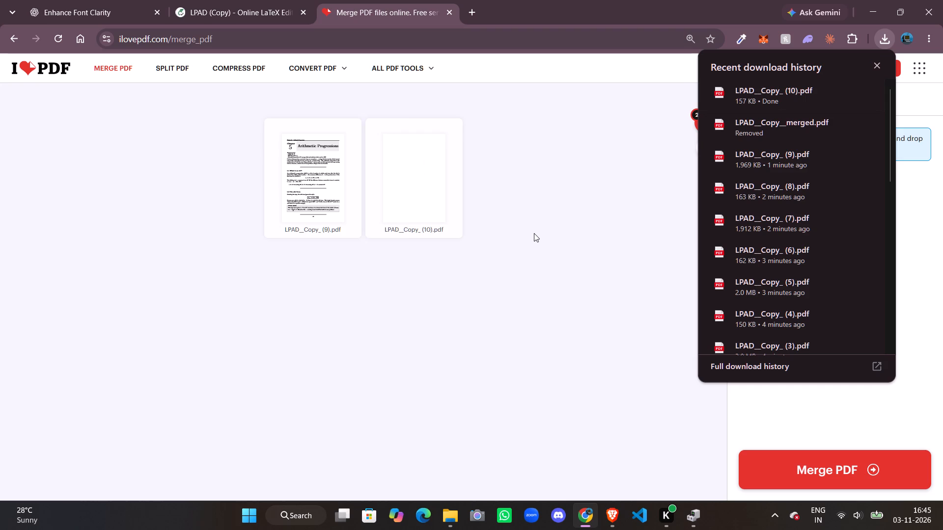
# Return to Overleaf, open Ch-6-Content.tex, recompile it and download its PDF.
pyautogui.click(251, 0)
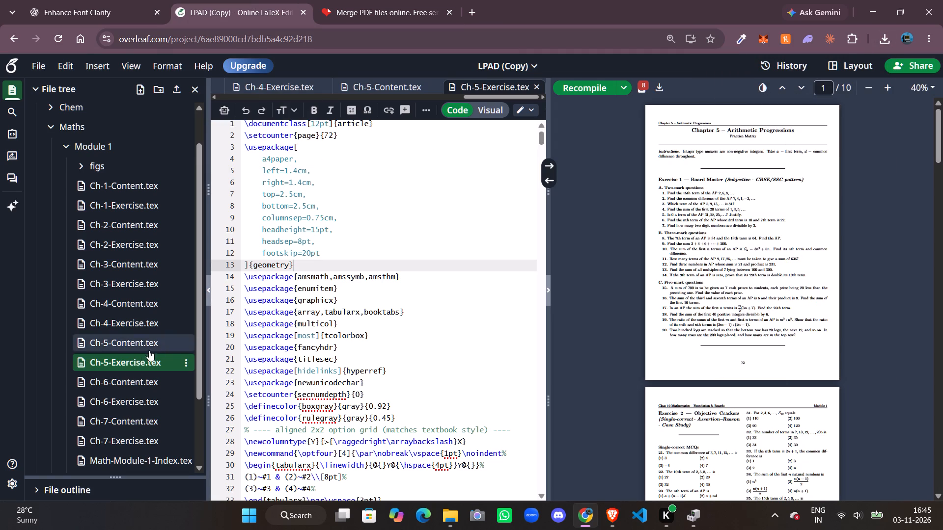
pyautogui.click(119, 376)
pyautogui.click(367, 199)
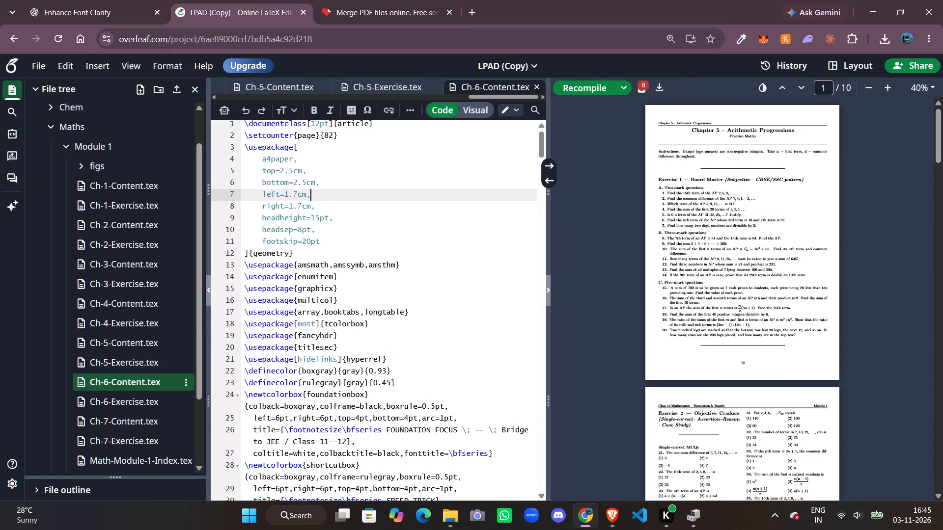
pyautogui.hotkey('ctrl', 's')
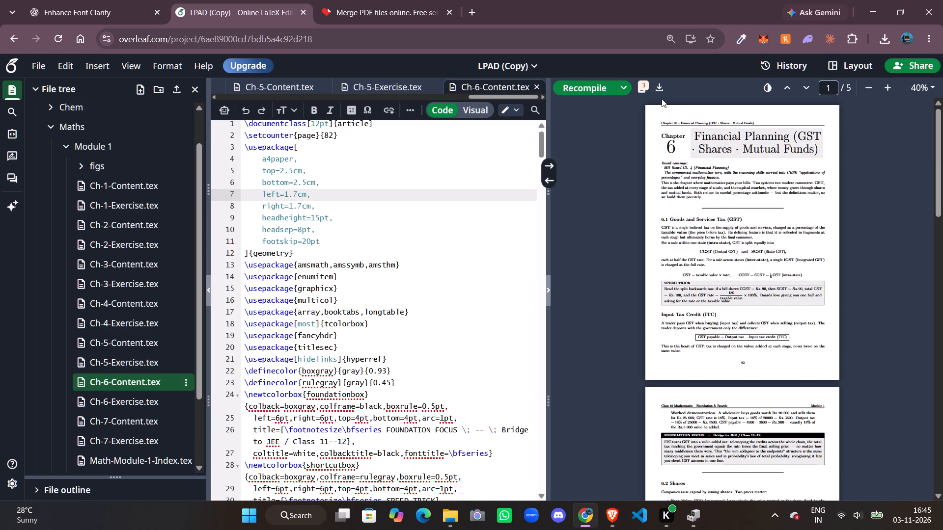
pyautogui.click(660, 85)
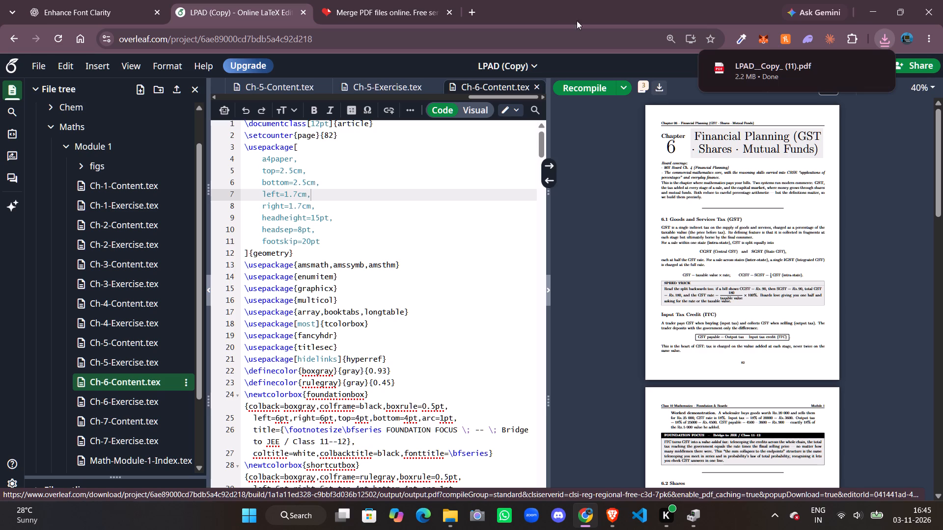
# Open Ch-6-Exercise.tex, recompile it, download its PDF and return to the iLovePDF merge page.
pyautogui.click(106, 409)
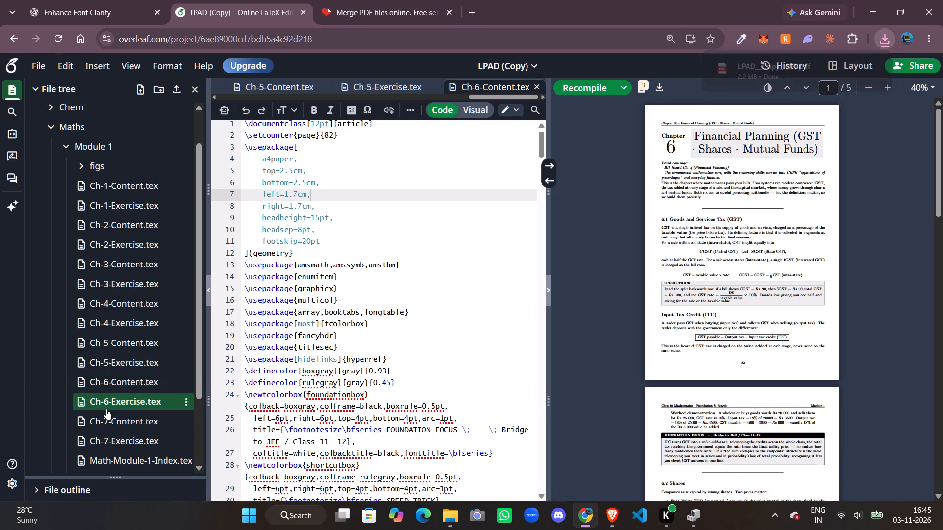
pyautogui.click(344, 312)
pyautogui.hotkey('ctrl', 's')
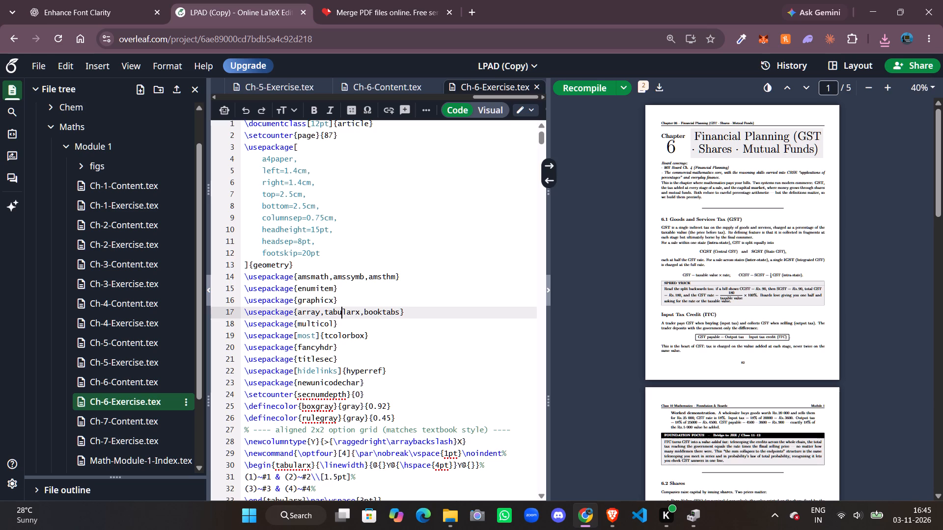
pyautogui.click(658, 83)
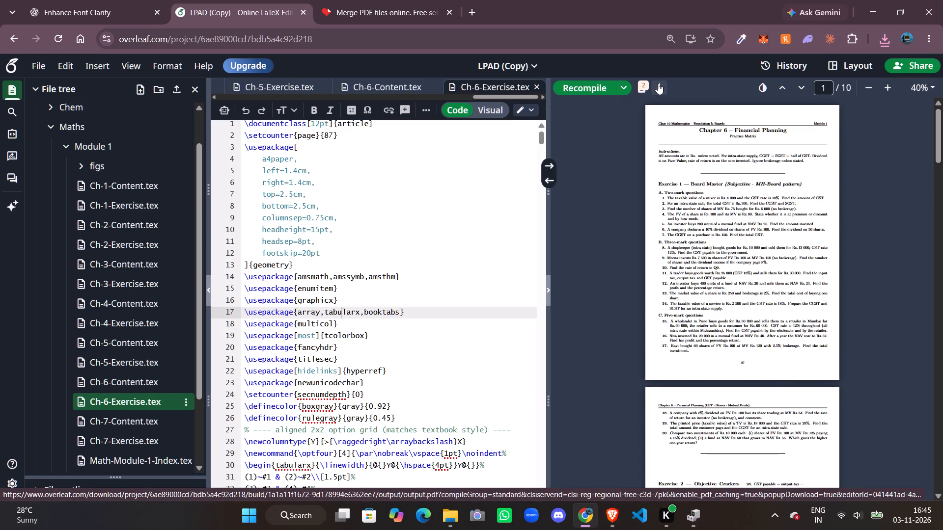
pyautogui.click(402, 0)
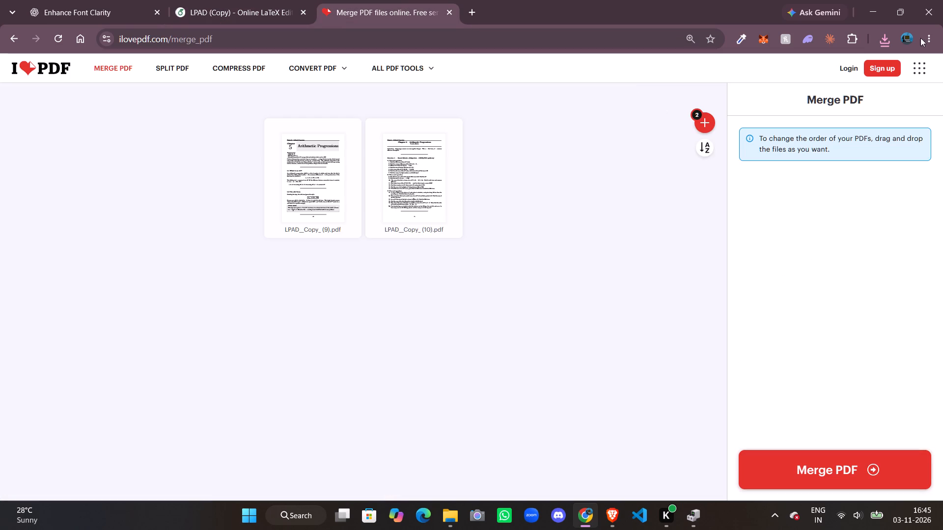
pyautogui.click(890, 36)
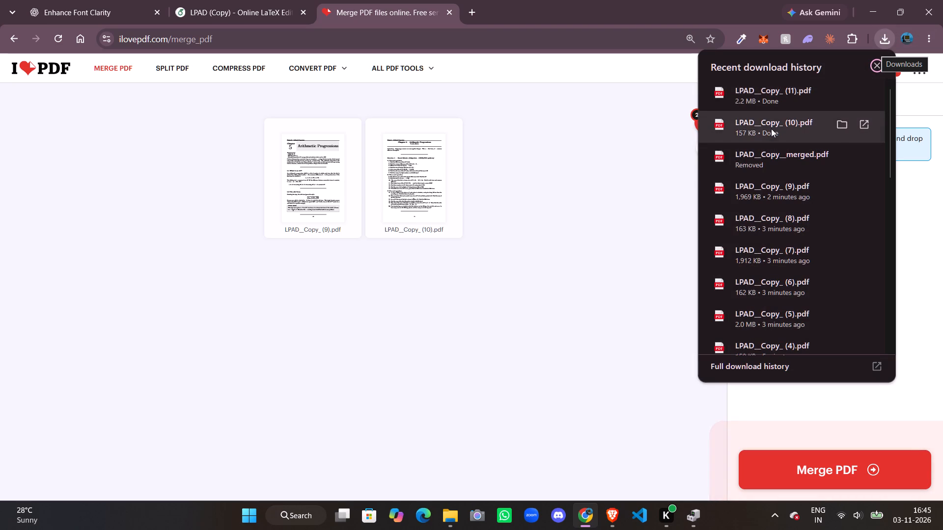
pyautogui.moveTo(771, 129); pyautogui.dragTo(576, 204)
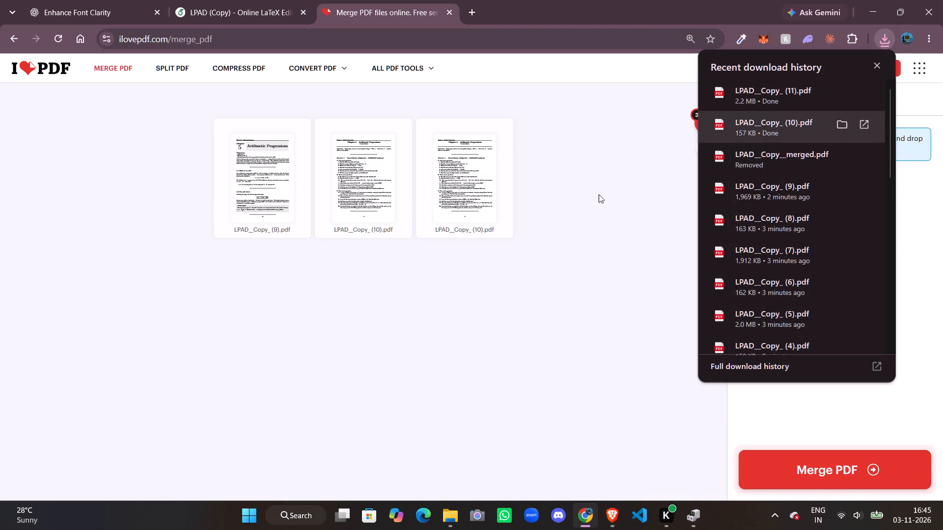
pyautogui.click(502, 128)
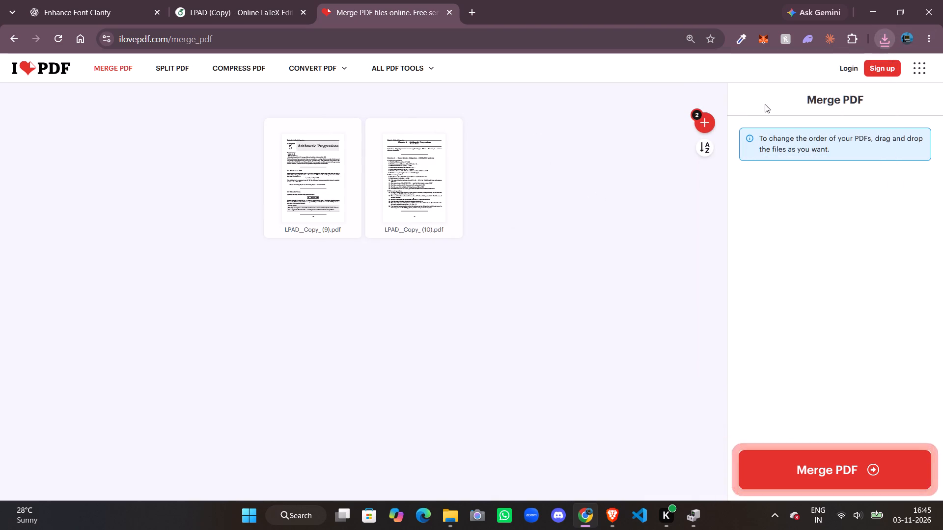
# Add LPAD__Copy_ (11).pdf and LPAD__Copy_ (12).pdf, the Chapter 6 content and exercises, after the Chapter 5 exercises.
pyautogui.click(880, 42)
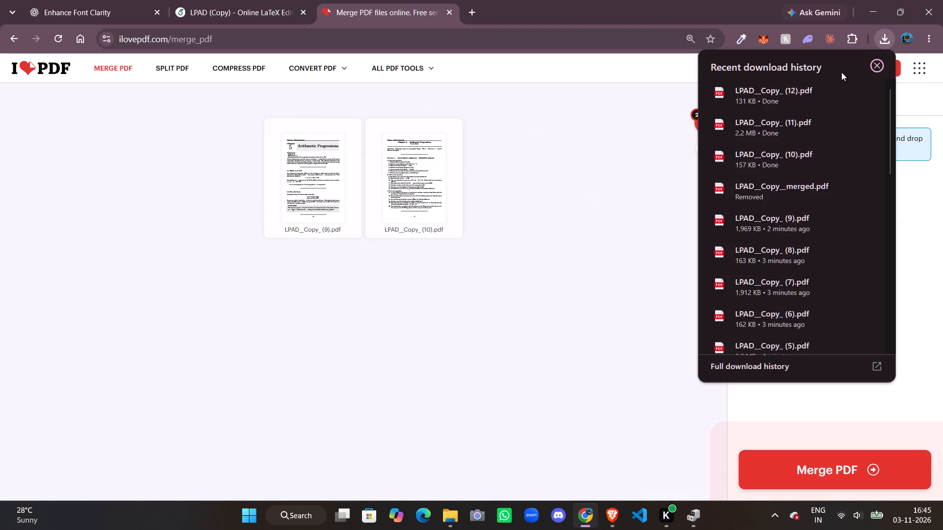
pyautogui.moveTo(773, 126); pyautogui.dragTo(572, 229)
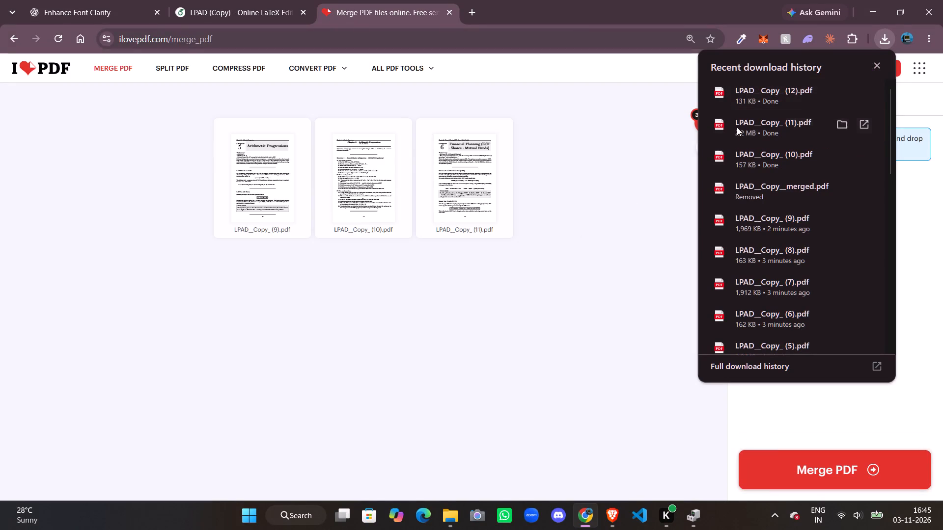
pyautogui.moveTo(788, 92); pyautogui.dragTo(606, 198)
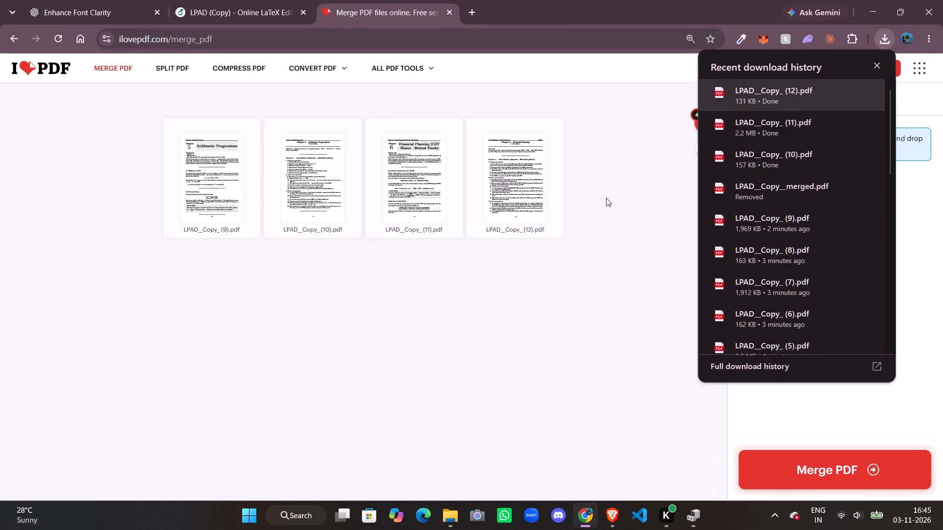
# Return to Overleaf, open Ch-7-Content.tex, recompile it and download its PDF.
pyautogui.click(251, 5)
pyautogui.scroll(4, 377, 281)
pyautogui.click(111, 420)
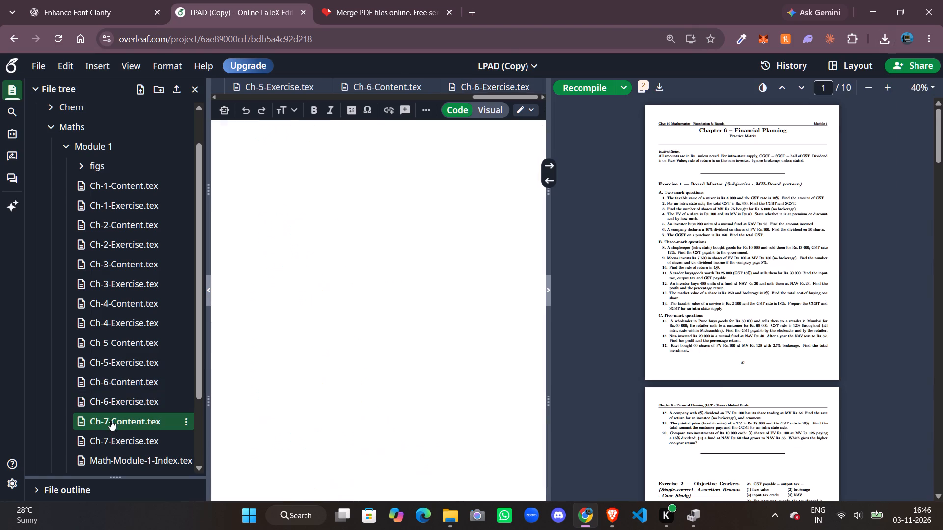
pyautogui.click(448, 202)
pyautogui.hotkey('ctrl', 's')
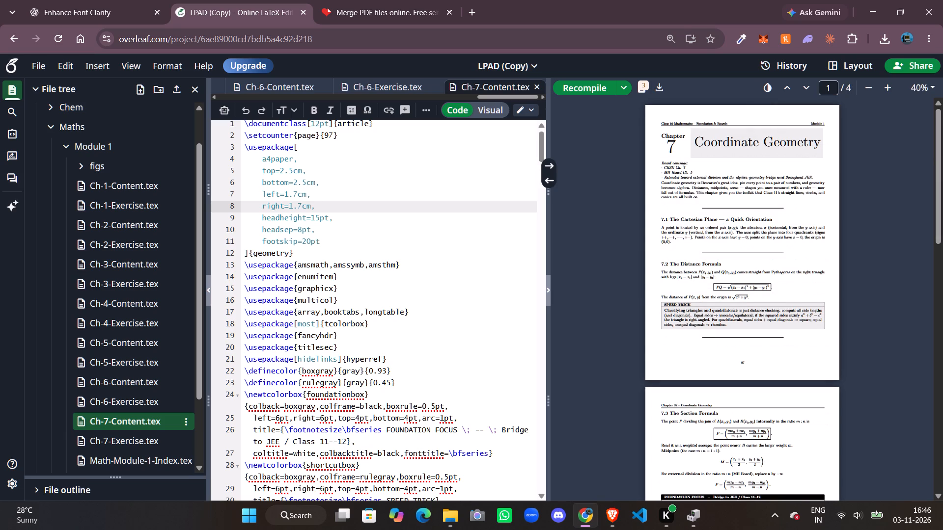
pyautogui.click(661, 81)
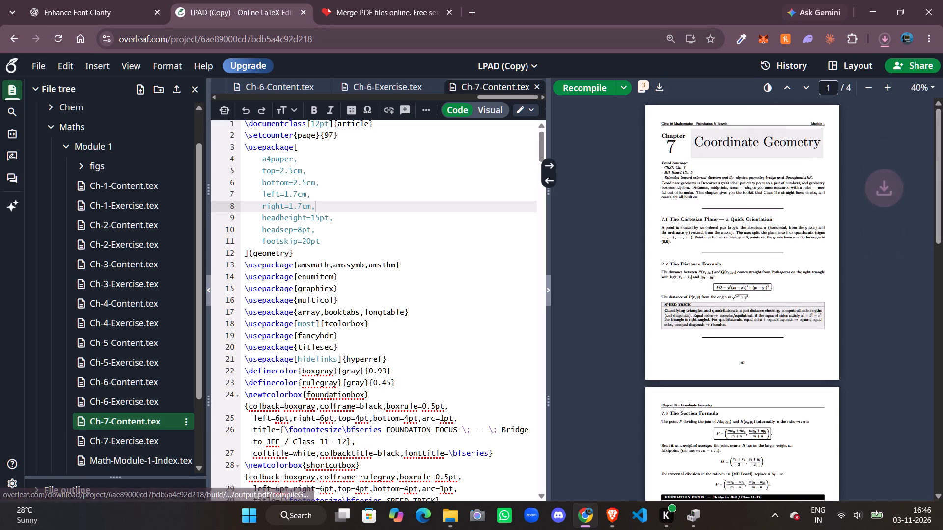
# Open Ch-7-Exercise.tex, recompile it and download its PDF.
pyautogui.click(123, 446)
pyautogui.click(414, 288)
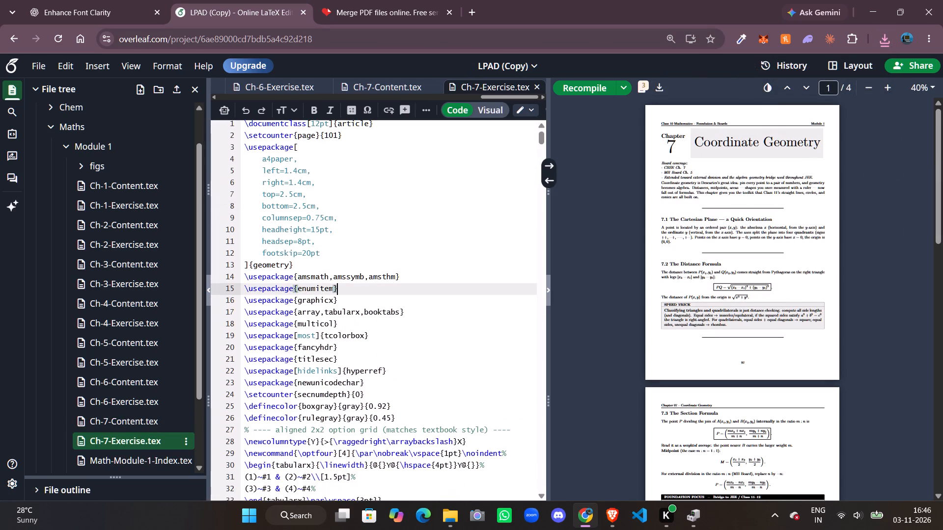
pyautogui.hotkey('ctrl', 's')
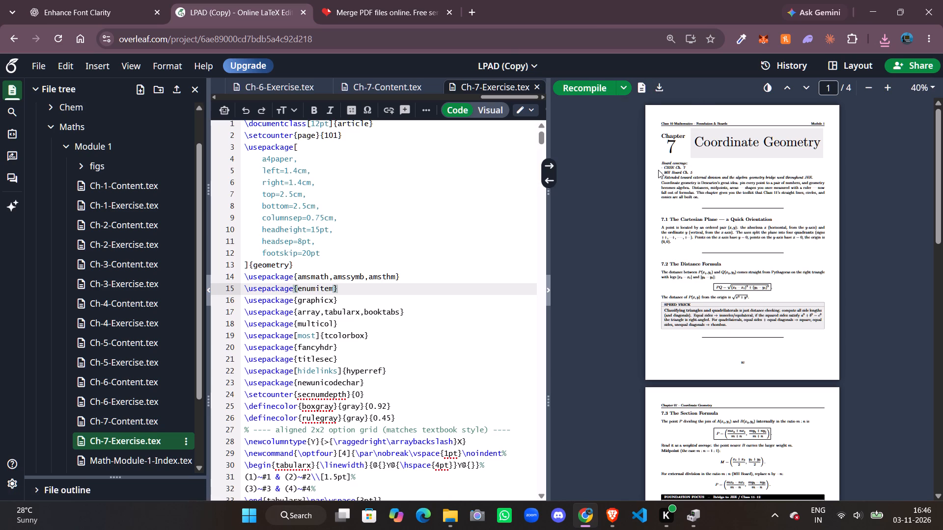
pyautogui.click(660, 87)
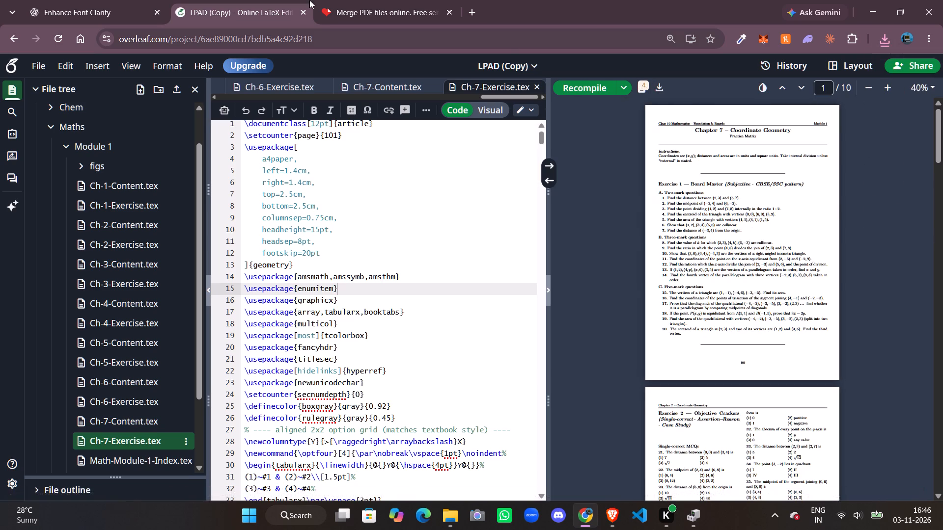
# Switch to iLovePDF and add LPAD__Copy_ (13).pdf and LPAD__Copy_ (14).pdf, the Chapter 7 content and exercises, after the Chapter 6 files.
pyautogui.click(345, 0)
pyautogui.click(881, 37)
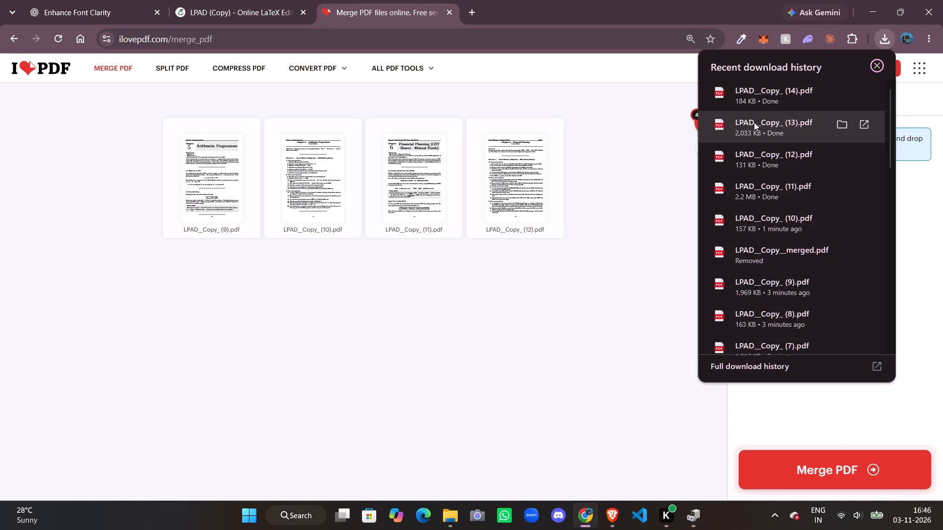
pyautogui.moveTo(754, 122); pyautogui.dragTo(625, 187)
pyautogui.moveTo(782, 88); pyautogui.dragTo(604, 338)
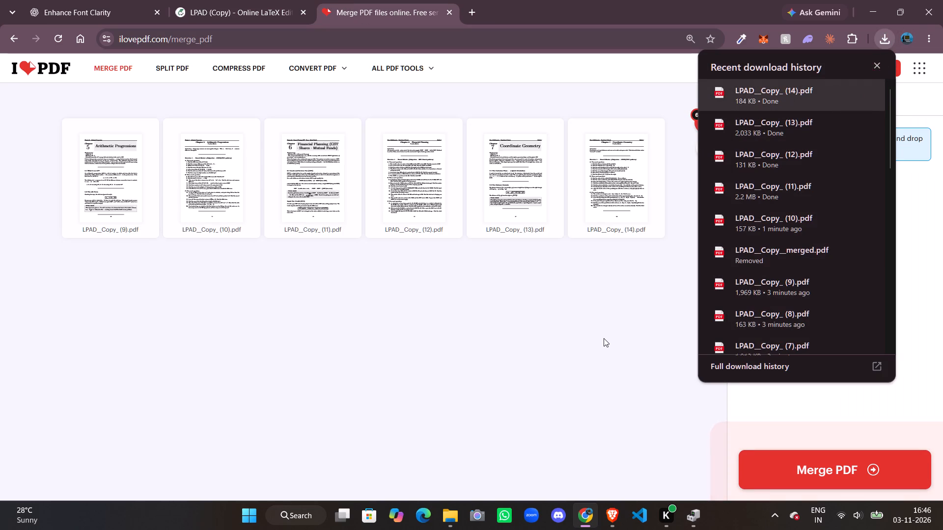
pyautogui.click(348, 333)
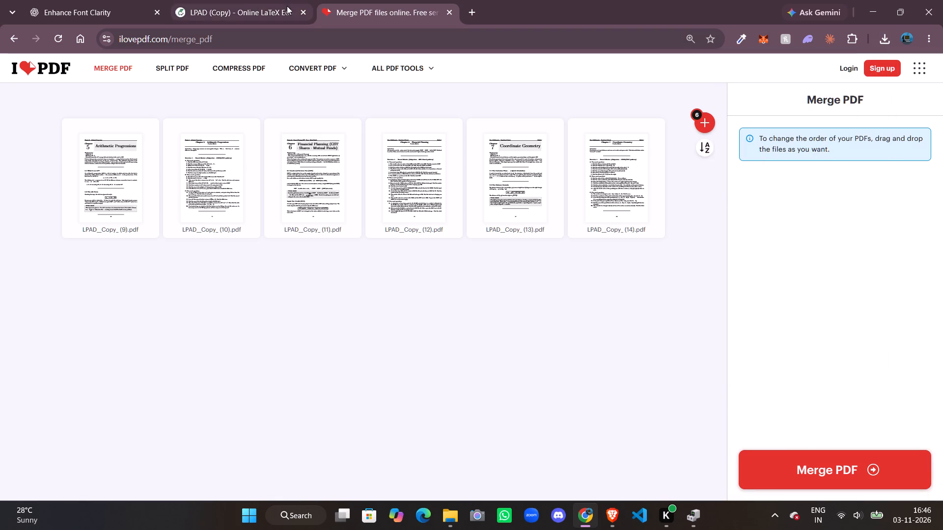
# Return to Overleaf, open WordProb-Ch-1-to-7.tex, recompile it and download its PDF.
pyautogui.click(256, 0)
pyautogui.scroll(-1, 140, 371)
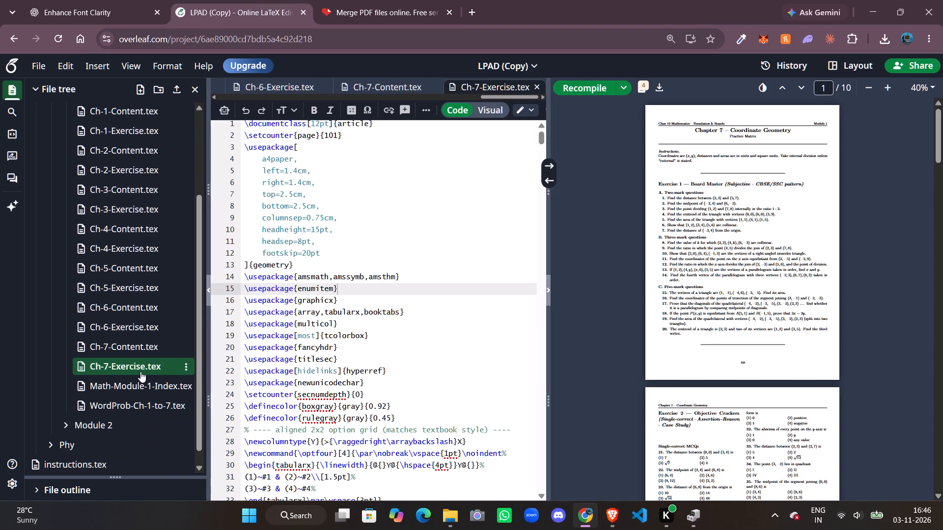
pyautogui.click(128, 402)
pyautogui.click(392, 262)
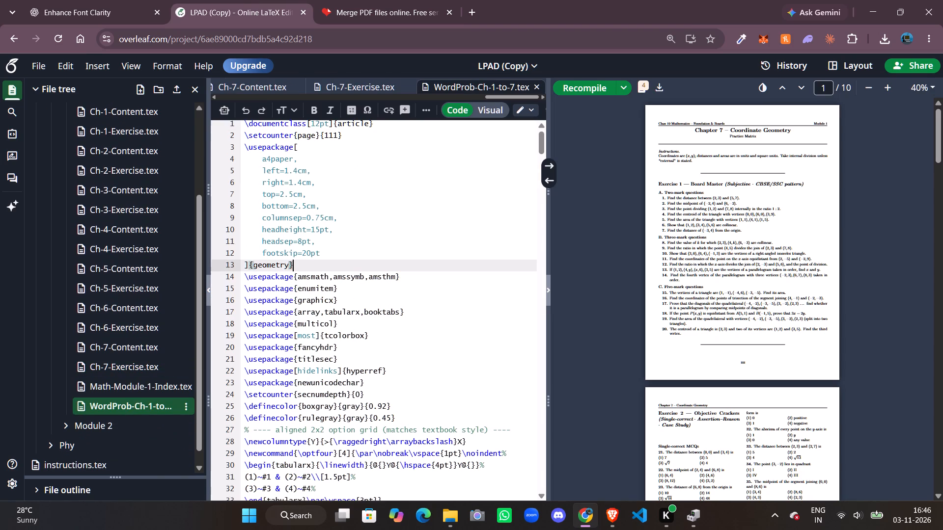
pyautogui.hotkey('ctrl', 's')
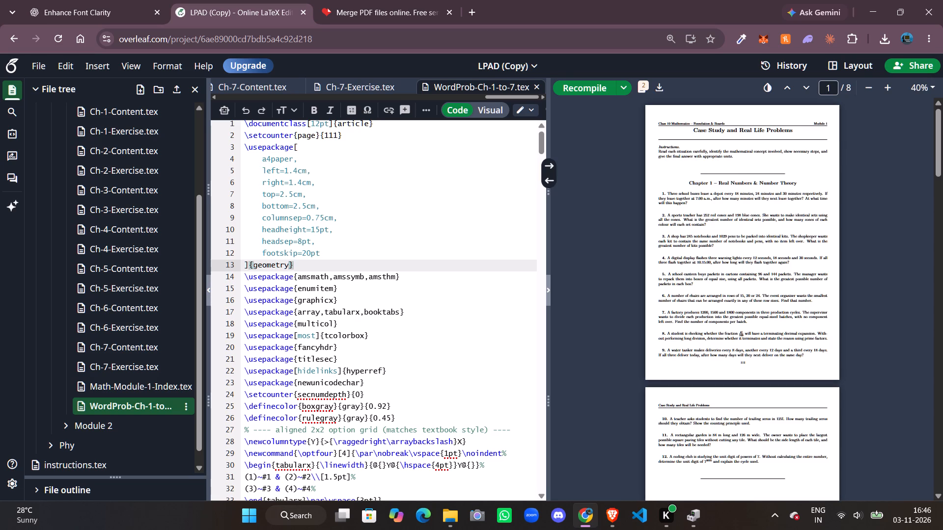
pyautogui.hotkey('ctrl', 's')
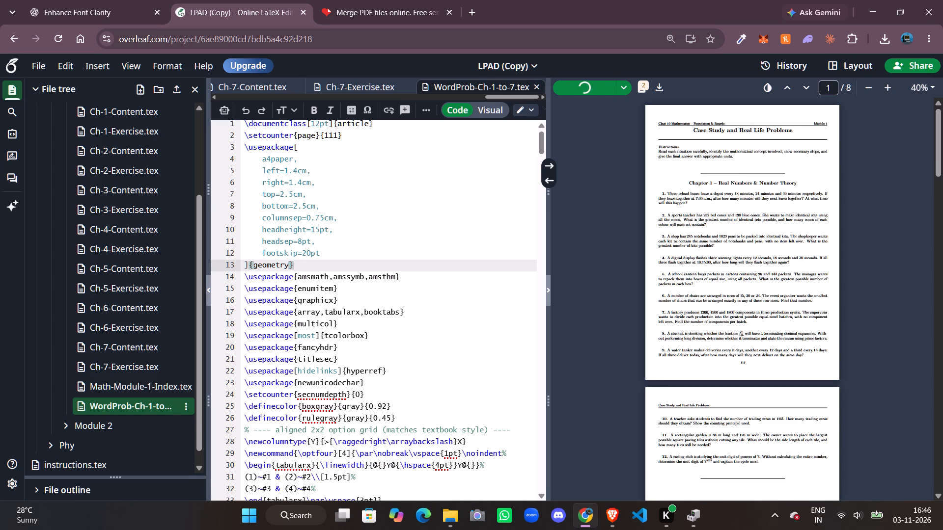
pyautogui.scroll(-2, 831, 289)
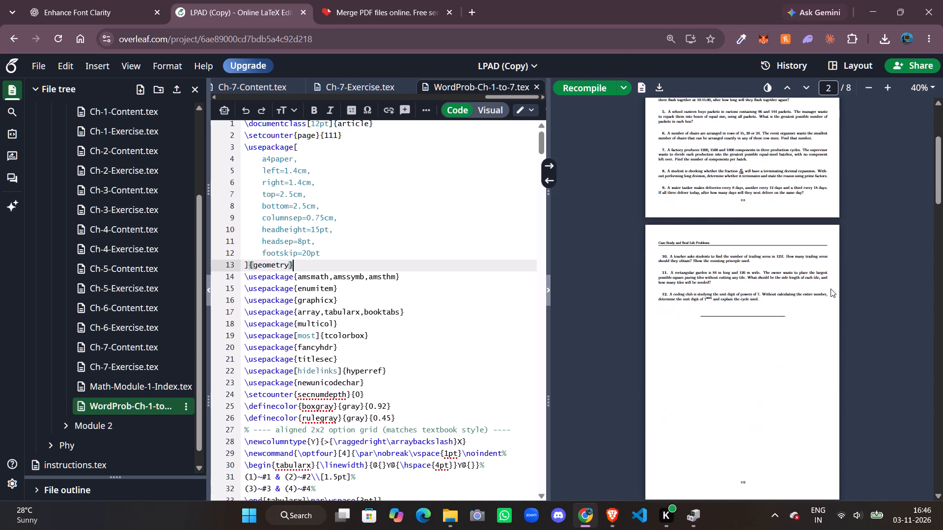
pyautogui.scroll(-3, 831, 289)
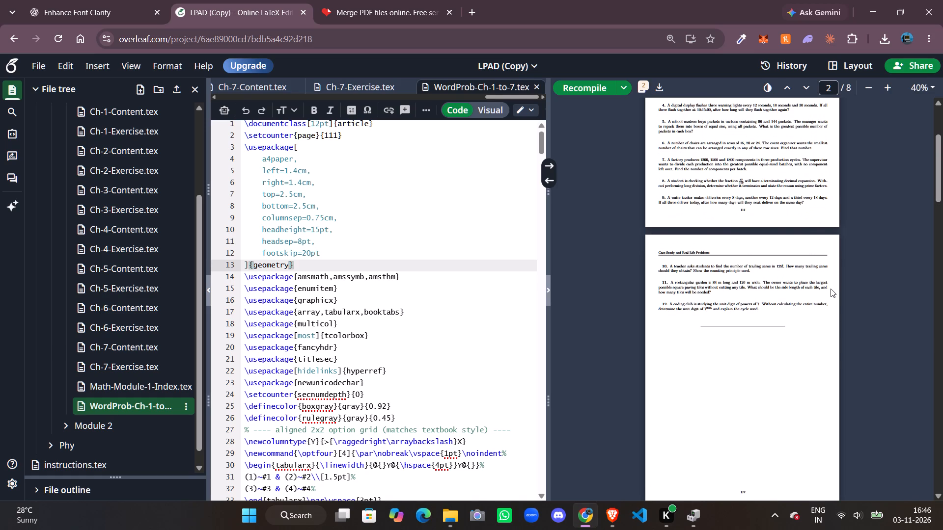
pyautogui.scroll(5, 831, 289)
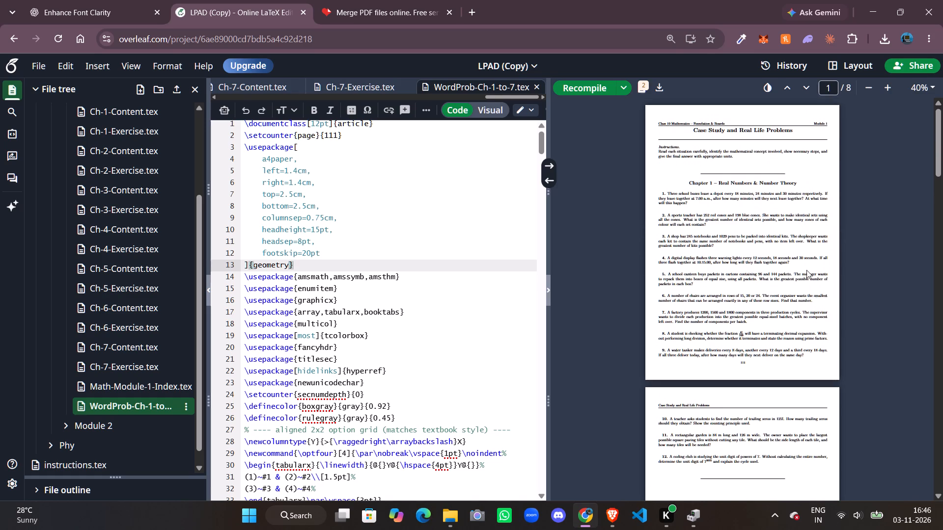
pyautogui.click(657, 87)
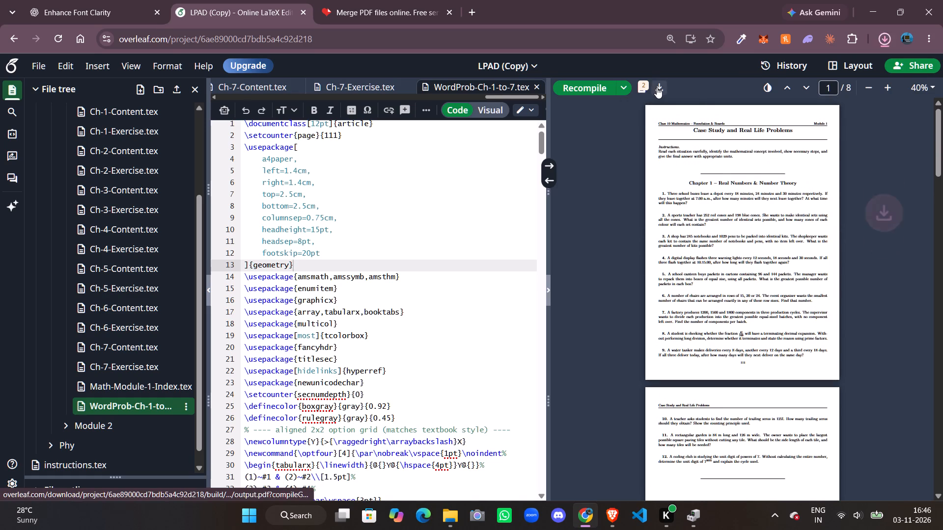
# Switch to iLovePDF and add LPAD__Copy_ (15).pdf, the Case Study and Real Life Problems, as the last file.
pyautogui.click(371, 0)
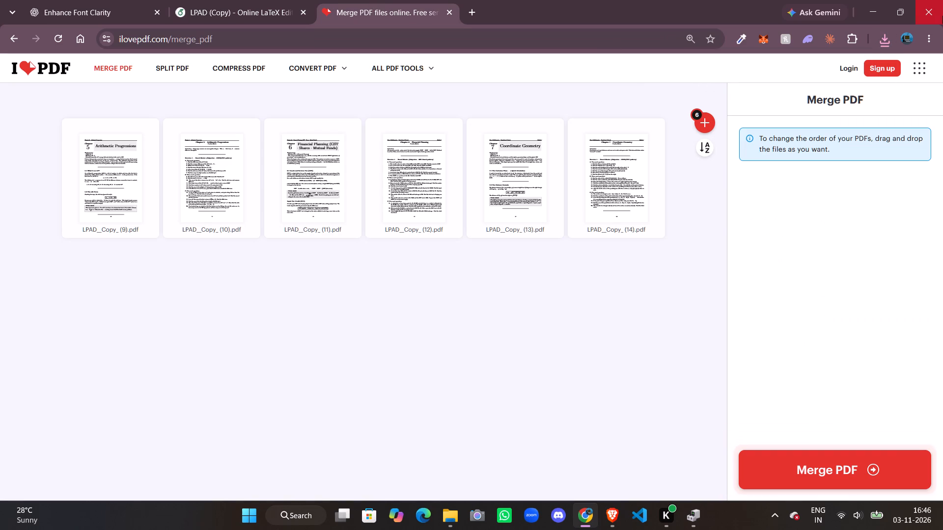
pyautogui.click(884, 35)
pyautogui.moveTo(797, 94); pyautogui.dragTo(797, 94)
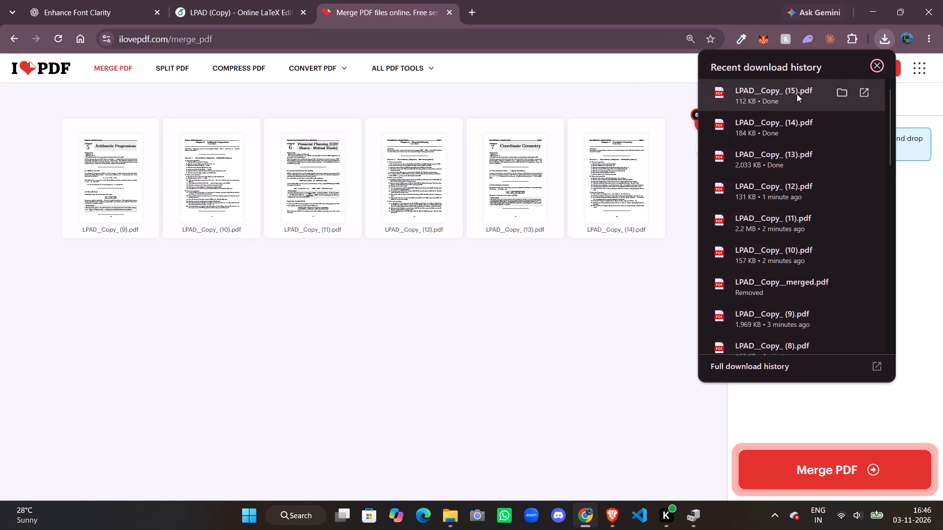
pyautogui.moveTo(797, 94); pyautogui.dragTo(529, 320)
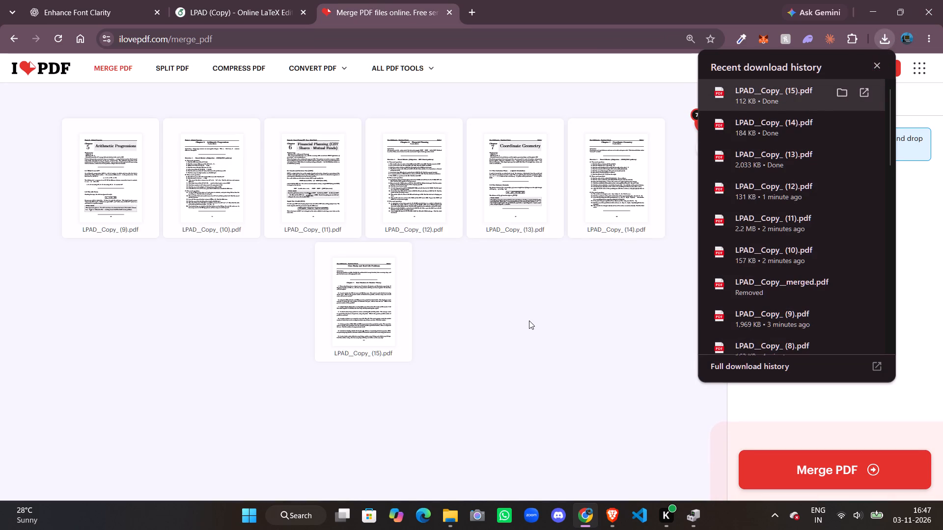
pyautogui.click(529, 319)
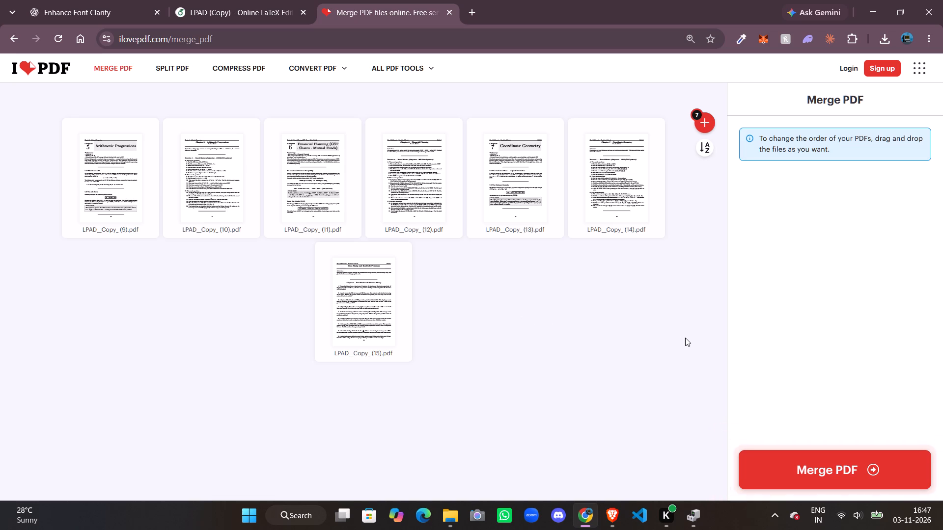
pyautogui.click(803, 471)
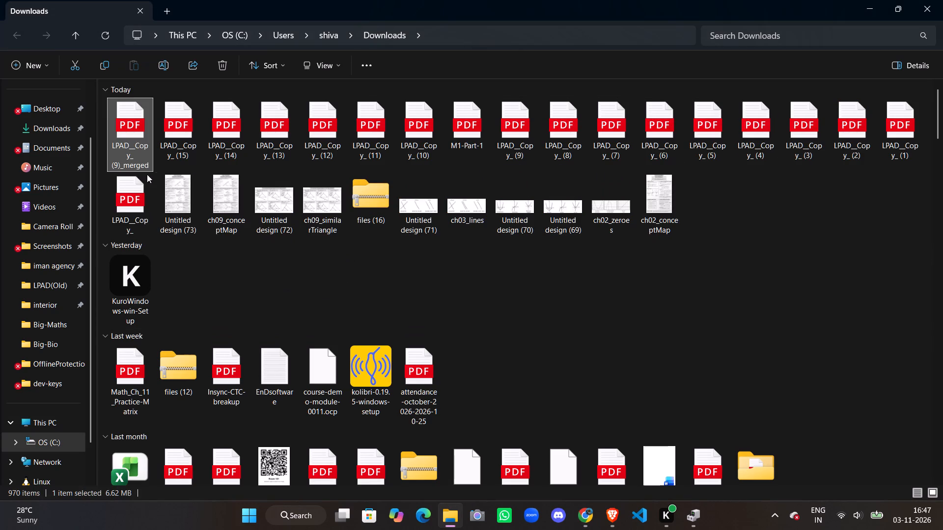
pyautogui.press('F2')
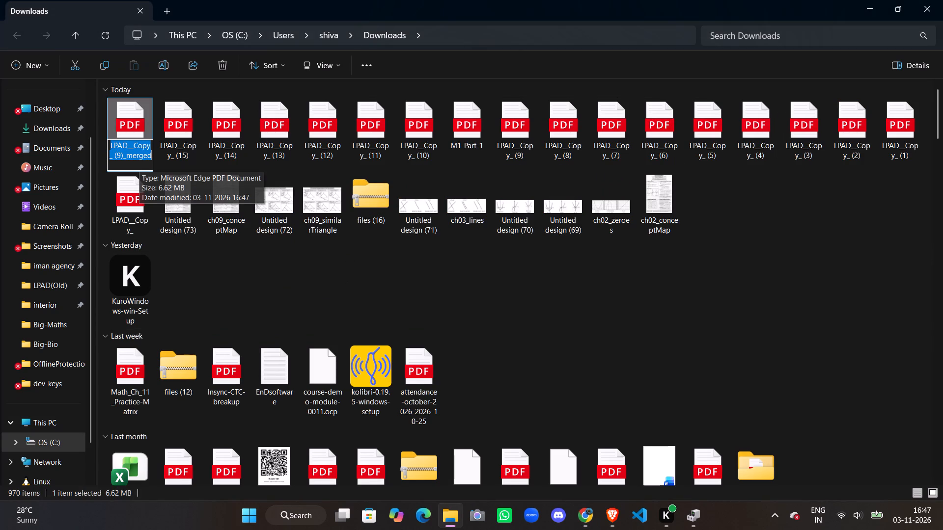
pyautogui.write('M1')
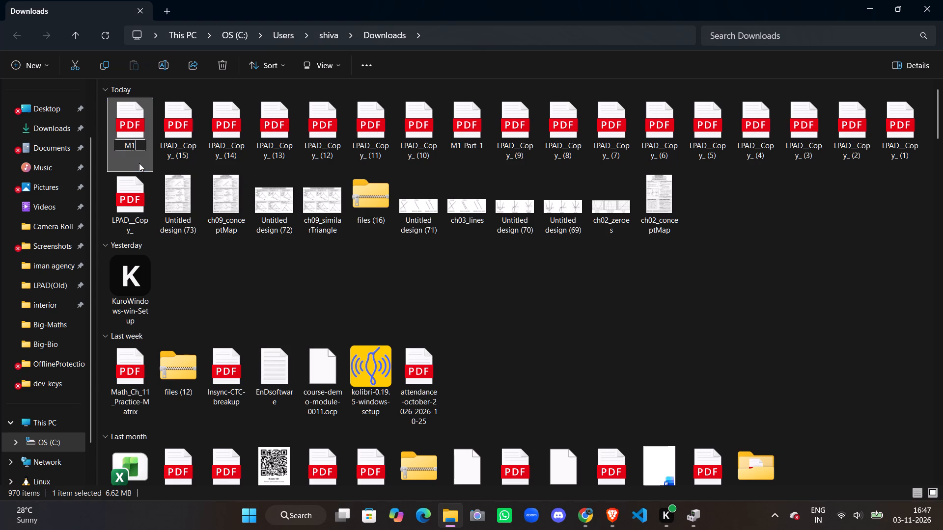
pyautogui.write('-Part')
pyautogui.write('-2')
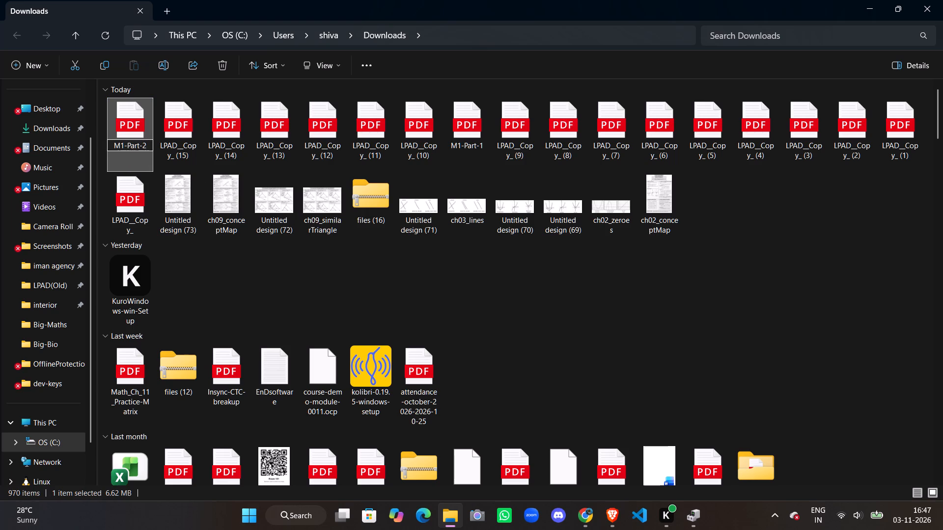
pyautogui.press('Return')
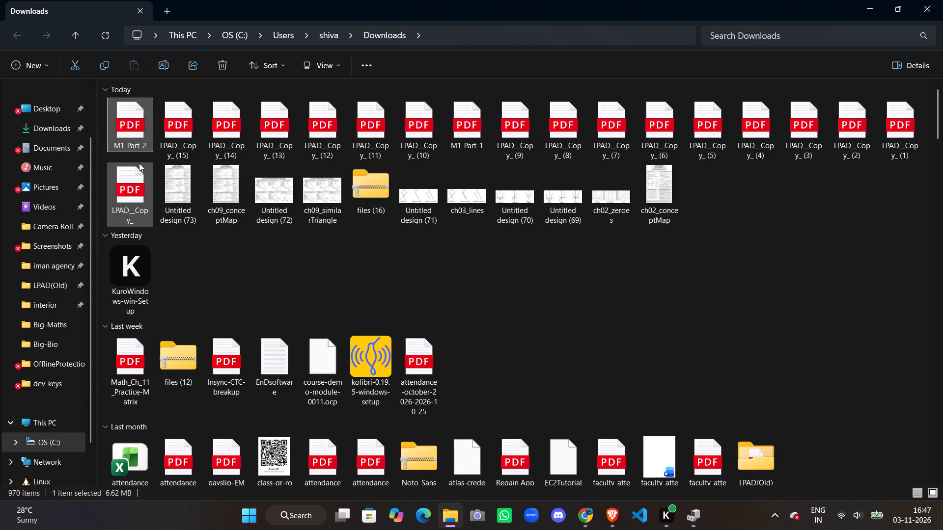
pyautogui.click(209, 247)
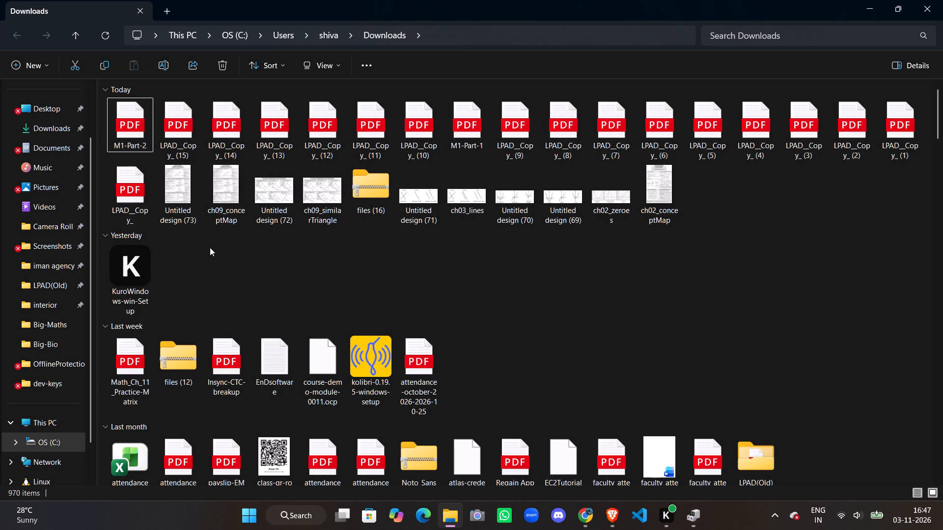
pyautogui.hotkey('ctrl', 'r')
pyautogui.click(253, 270)
pyautogui.hotkey('alt', 'Tab')
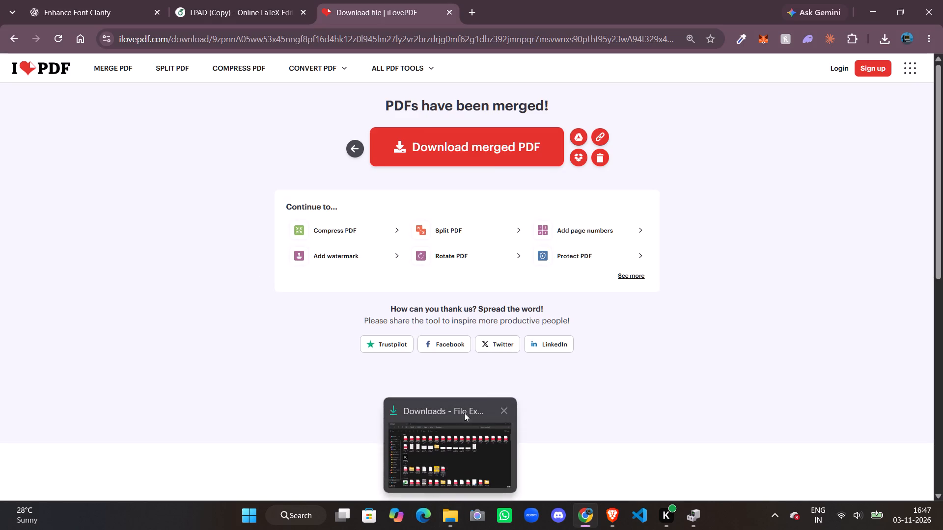
pyautogui.click(502, 405)
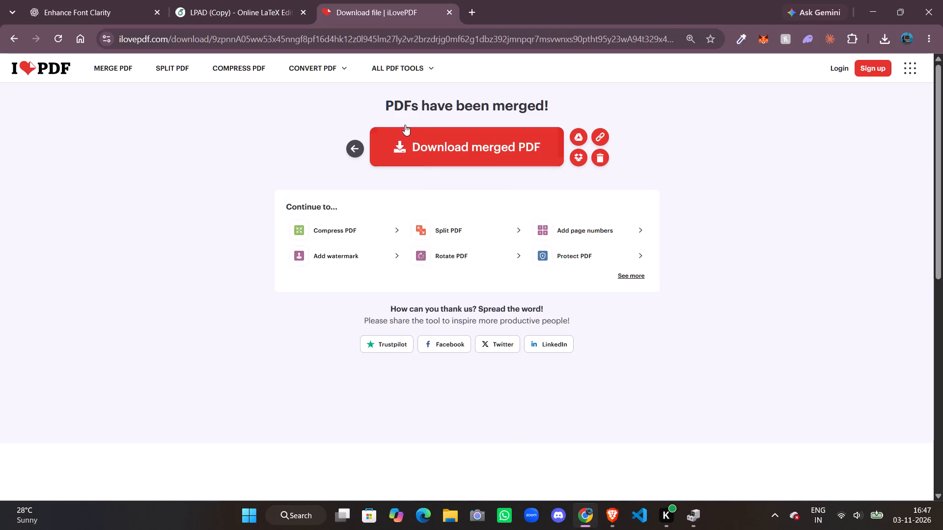
# Go back in iLovePDF to an empty Merge PDF page for a new merge.
pyautogui.click(361, 137)
pyautogui.click(359, 147)
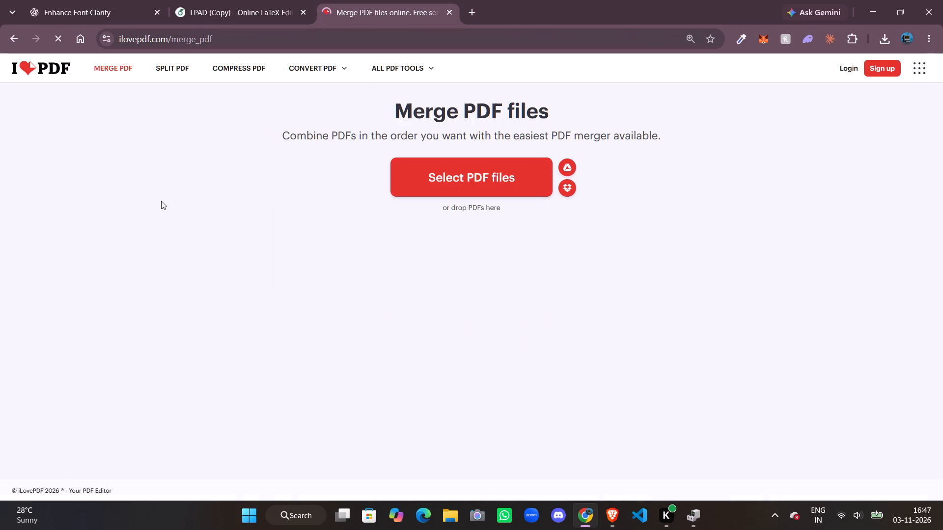
# Switch to Overleaf and close every open editor file except WordProb-Ch-1-to-7.tex.
pyautogui.click(235, 0)
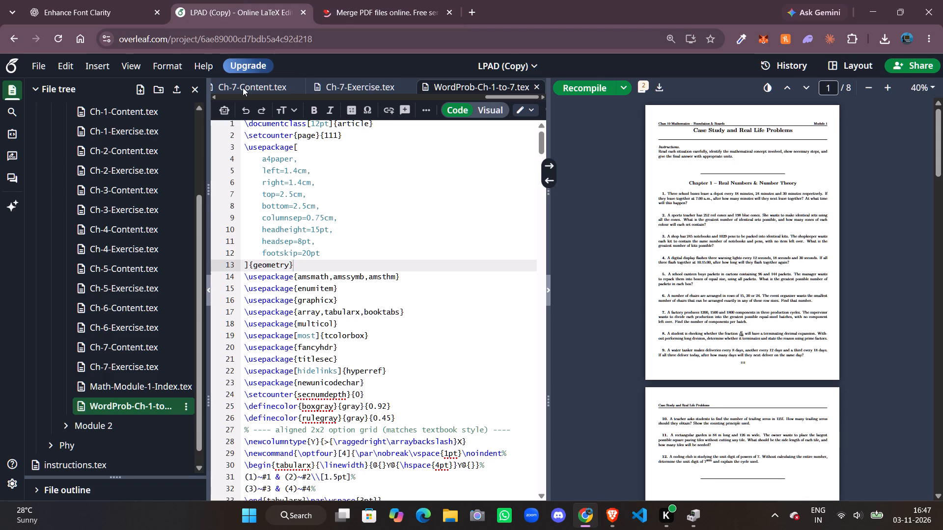
pyautogui.click(297, 87)
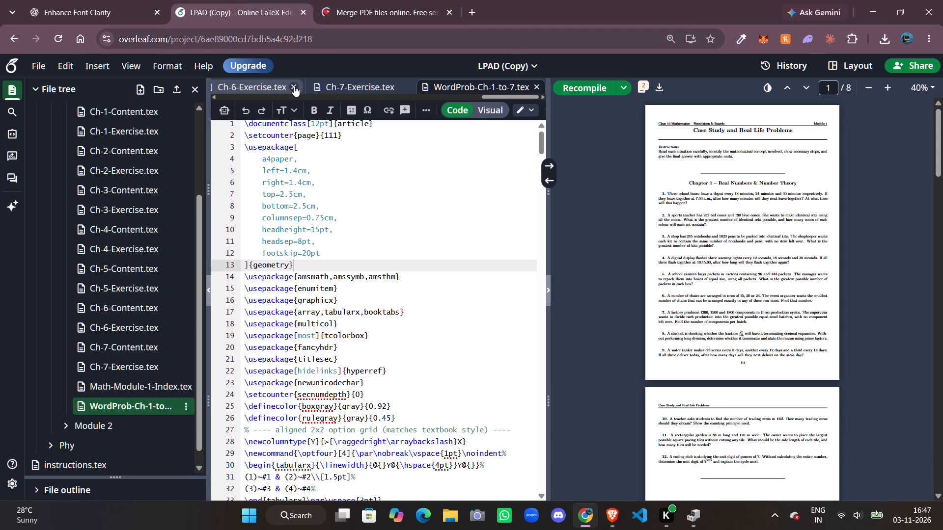
pyautogui.click(294, 86)
pyautogui.hscroll(9, 294, 86)
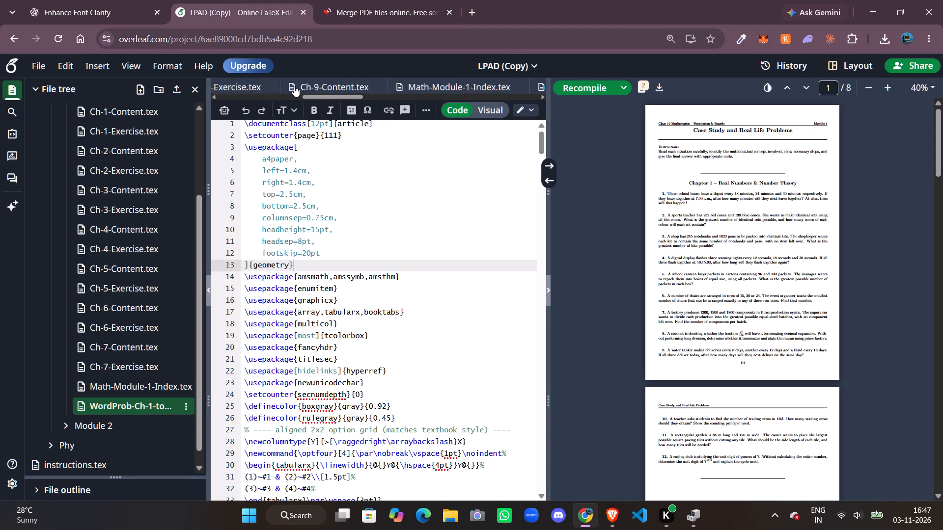
pyautogui.hscroll(6, 279, 89)
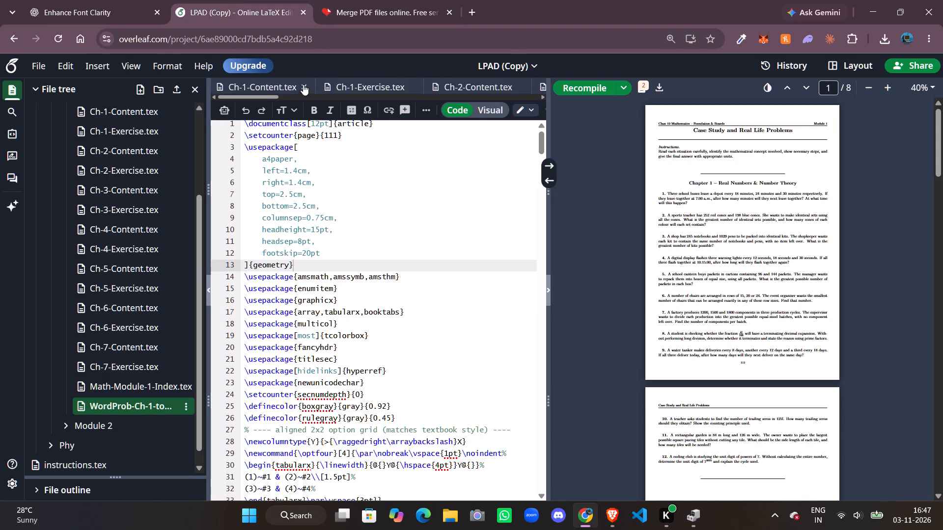
pyautogui.click(303, 82)
pyautogui.click(304, 83)
pyautogui.click(305, 86)
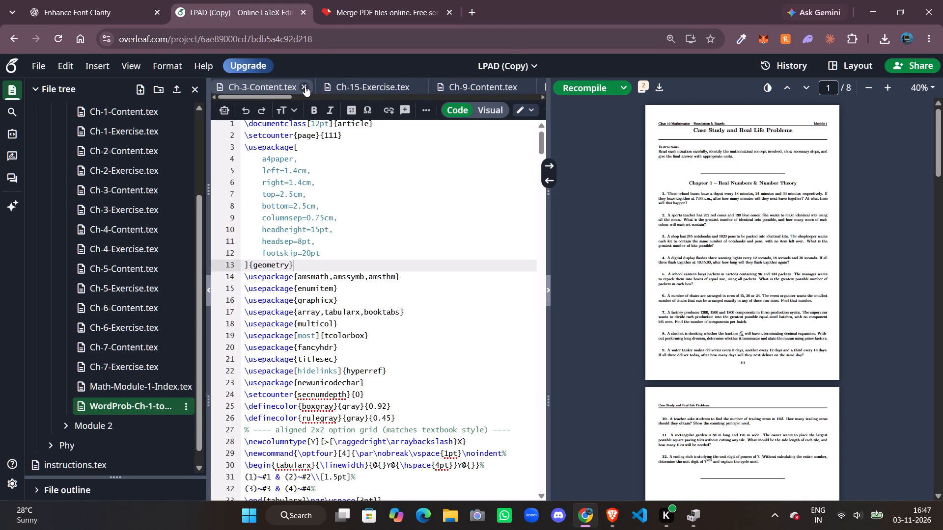
pyautogui.click(305, 86)
pyautogui.click(308, 85)
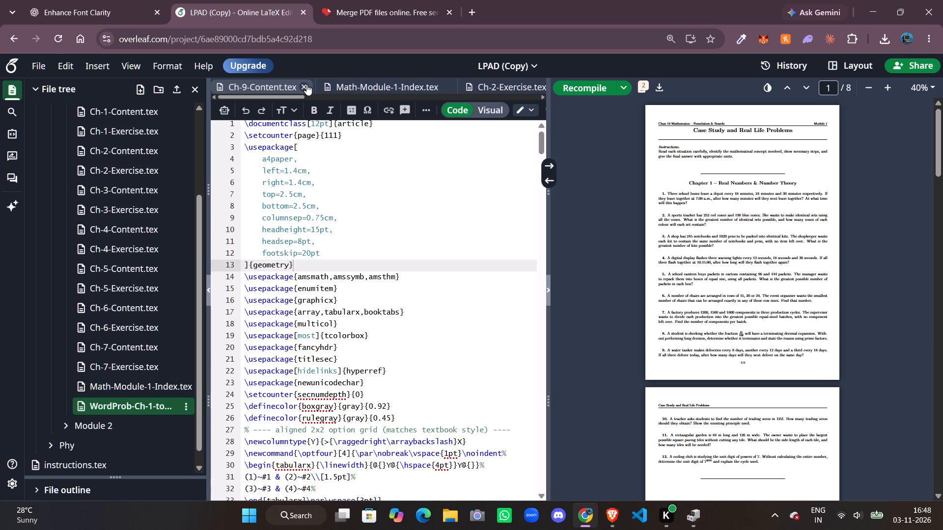
pyautogui.click(302, 83)
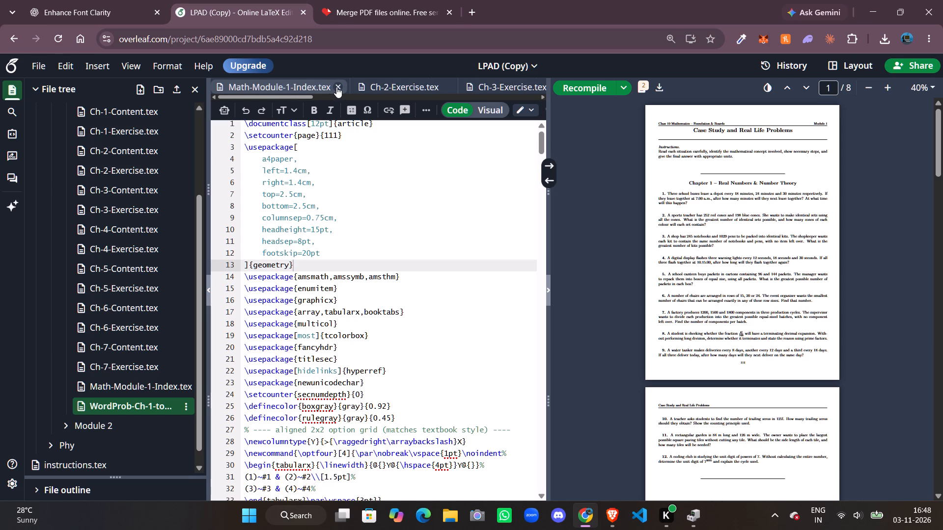
pyautogui.click(336, 87)
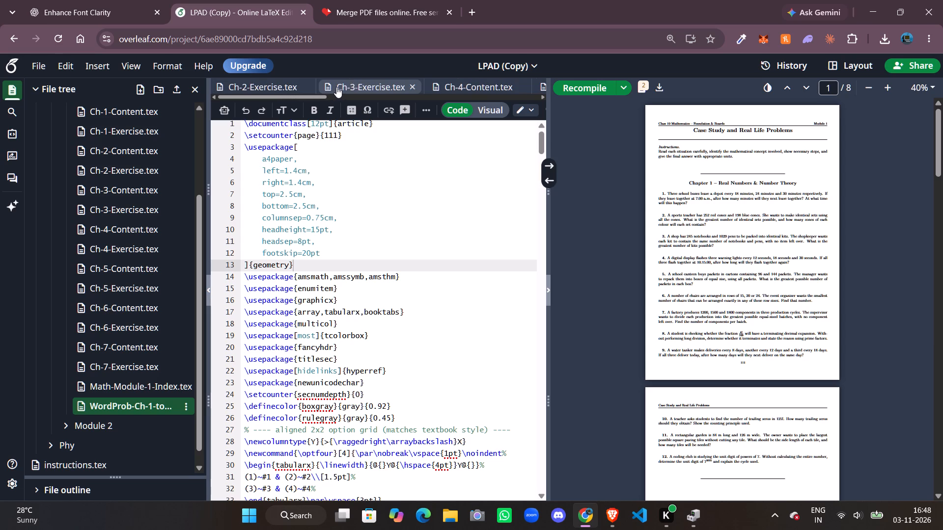
pyautogui.click(303, 88)
pyautogui.click(304, 89)
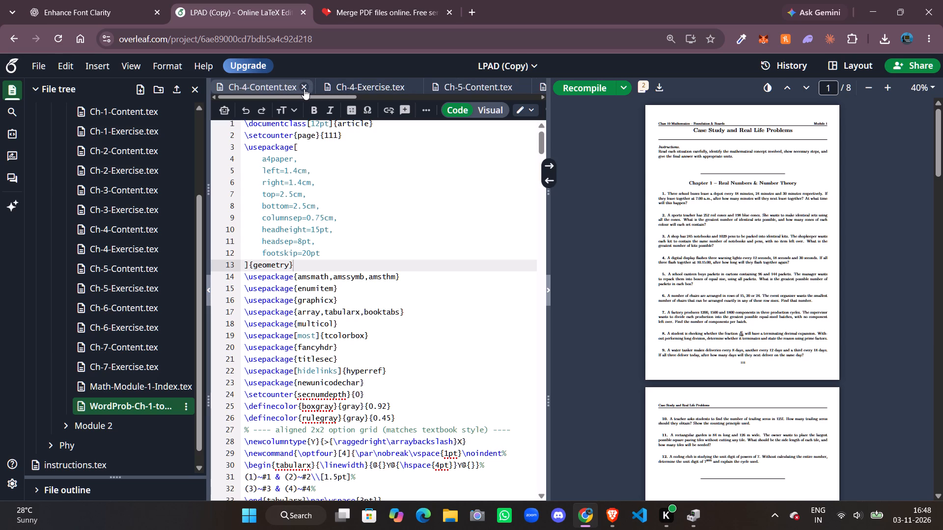
pyautogui.click(302, 87)
pyautogui.click(304, 87)
pyautogui.click(305, 87)
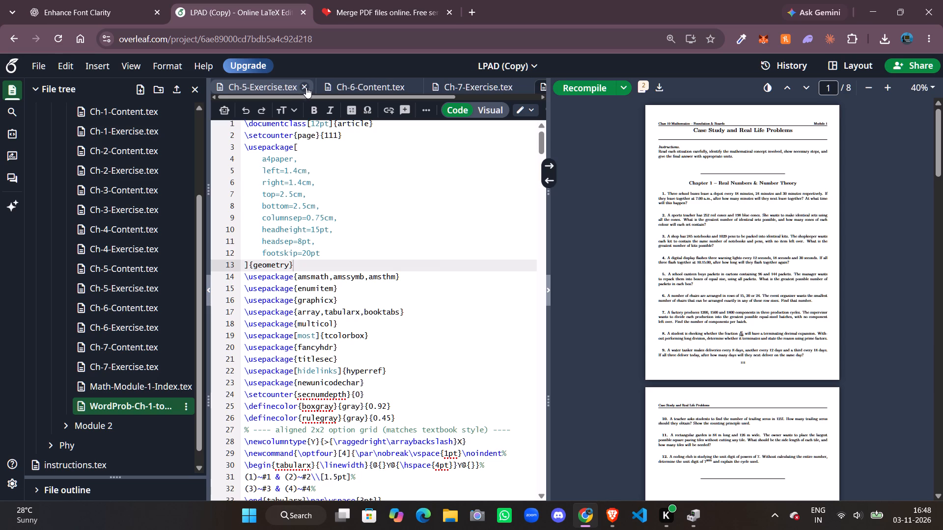
pyautogui.click(304, 86)
pyautogui.click(305, 87)
pyautogui.click(305, 89)
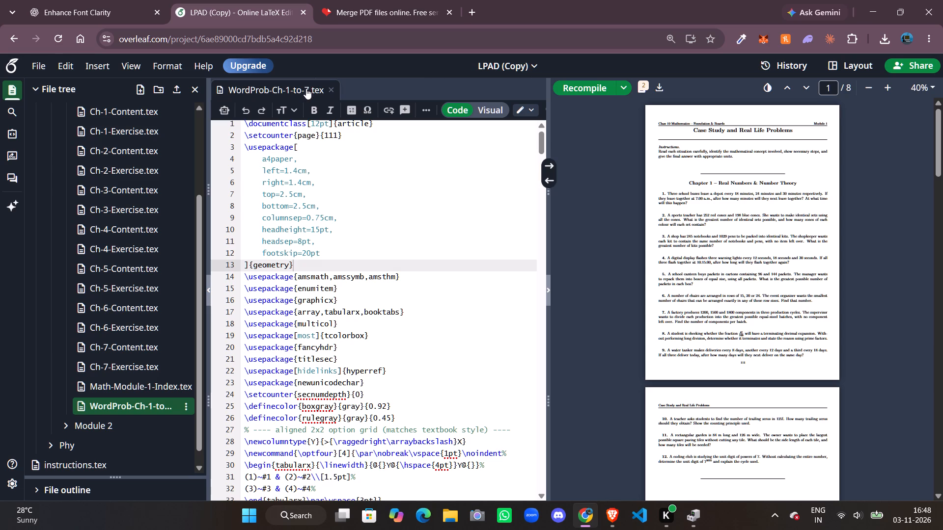
# Collapse Module 1 in the Maths folder, expand Module 2 and open Ch-8-Content.tex.
pyautogui.scroll(6, 121, 322)
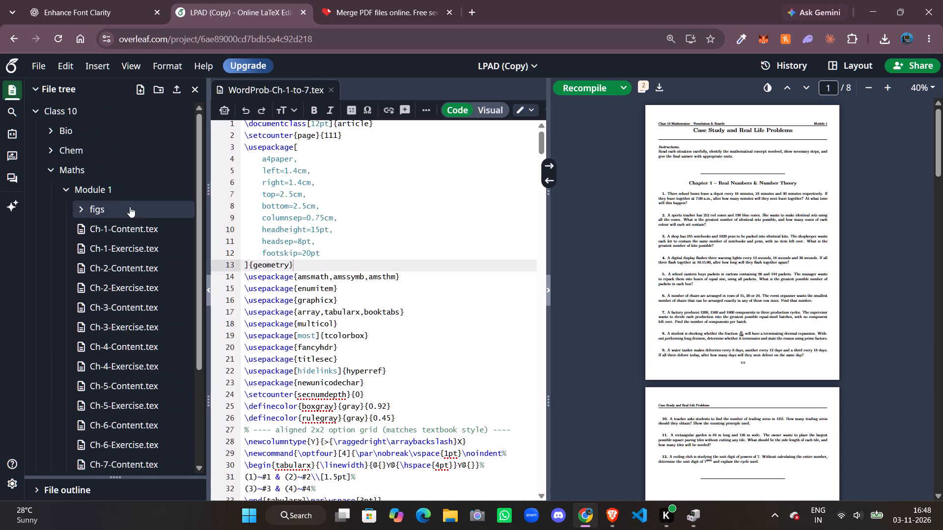
pyautogui.click(121, 197)
pyautogui.click(120, 209)
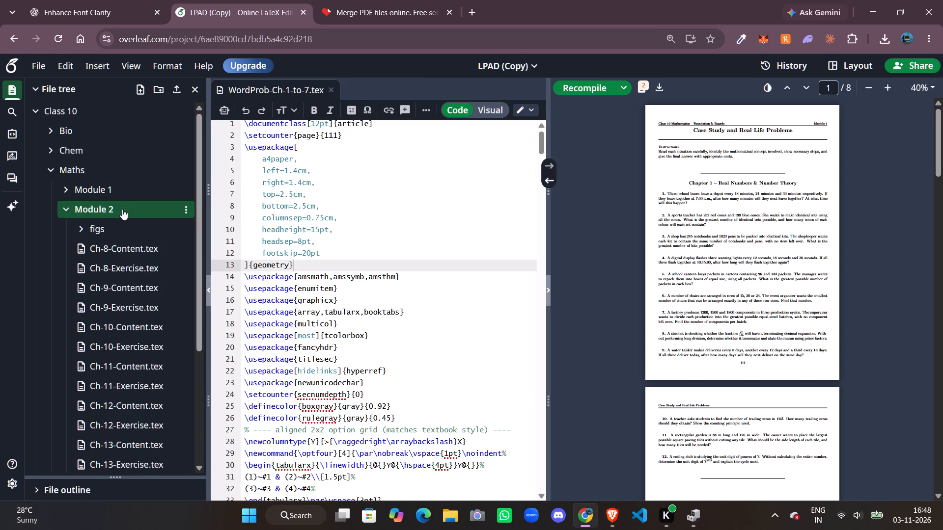
pyautogui.click(109, 245)
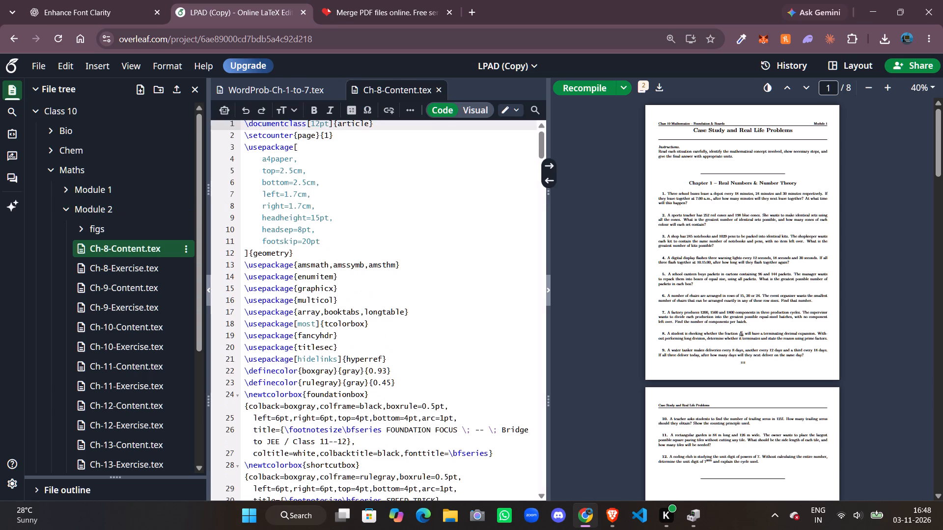
# Open WordProb-Ch-8-to-15.tex from Module 2, recompile it and download its PDF.
pyautogui.scroll(-6, 101, 400)
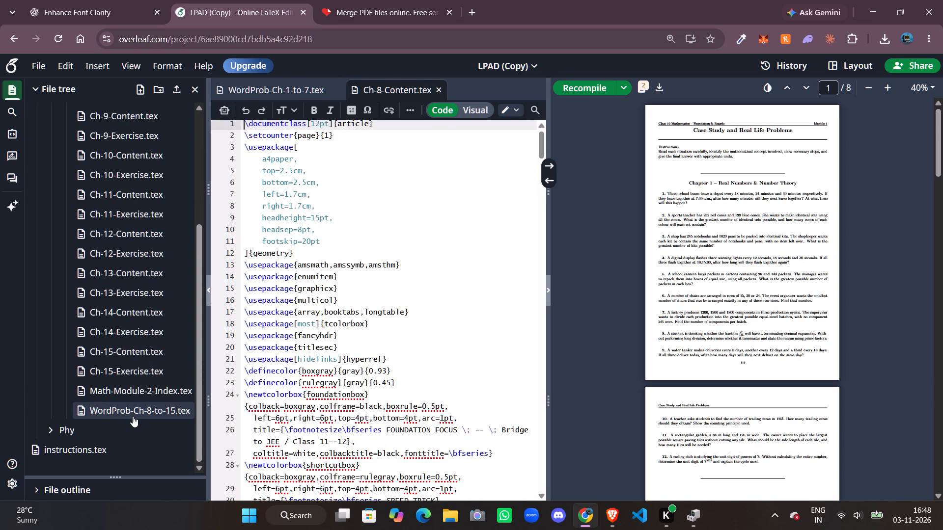
pyautogui.click(133, 416)
pyautogui.click(386, 260)
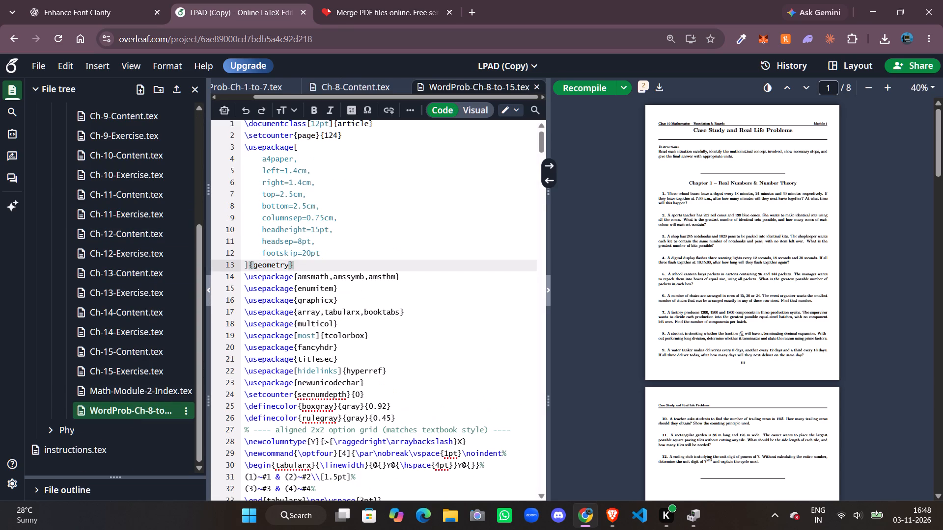
pyautogui.hotkey('ctrl', 's')
pyautogui.click(381, 0)
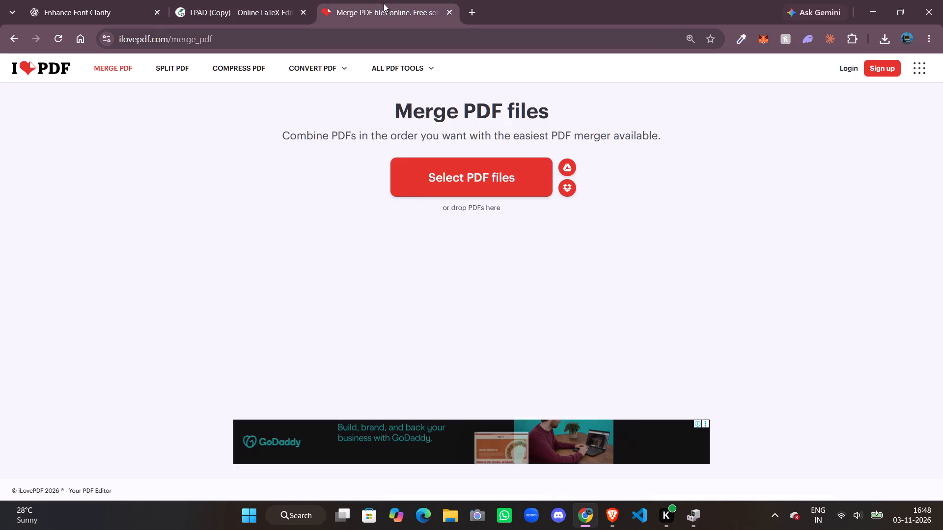
pyautogui.click(241, 0)
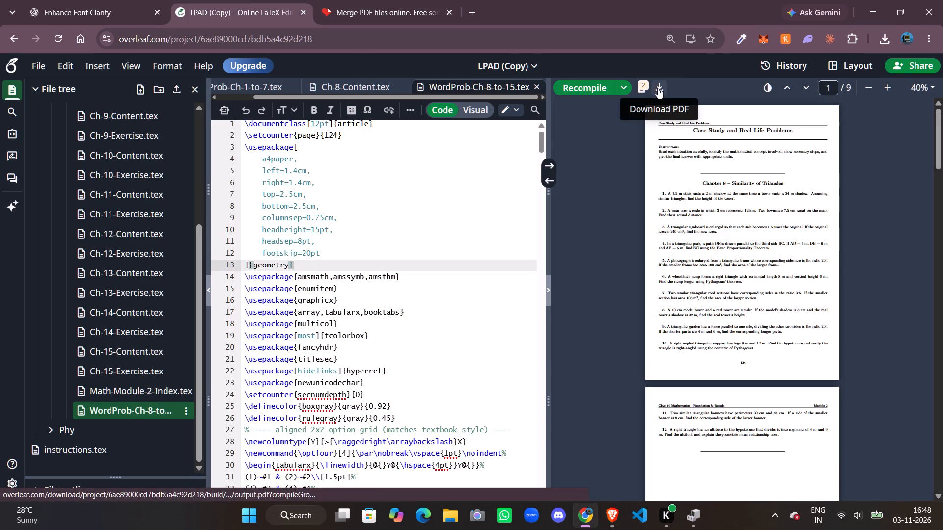
pyautogui.click(658, 88)
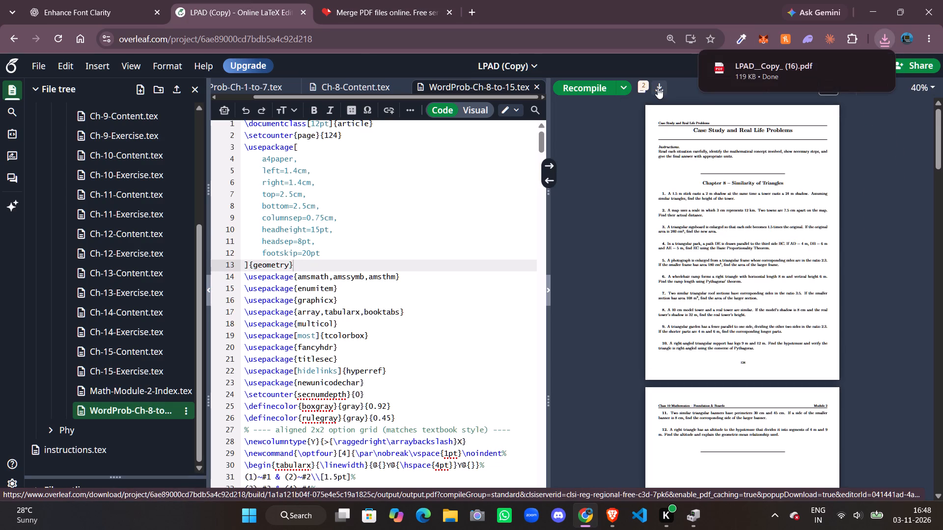
# Switch to iLovePDF and add the downloaded LPAD__Copy_ (16).pdf as the first file of the new merge.
pyautogui.click(404, 4)
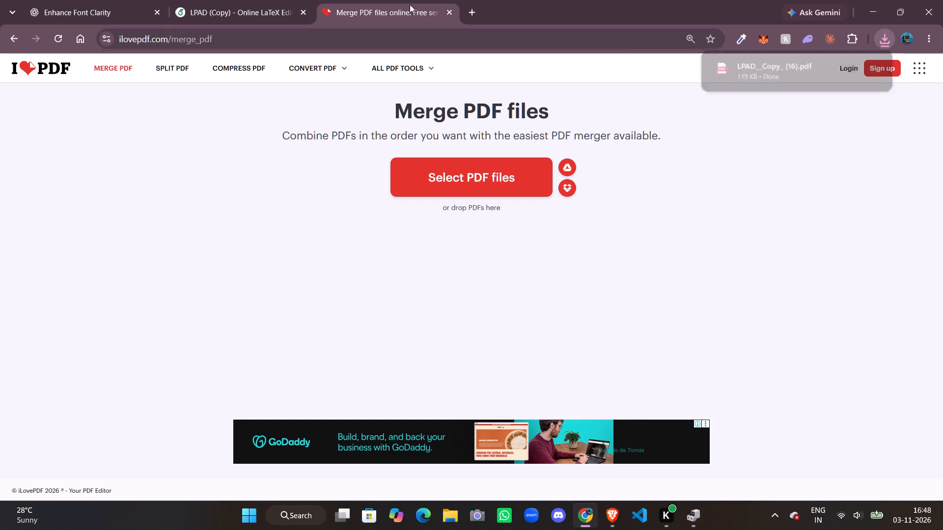
pyautogui.click(888, 38)
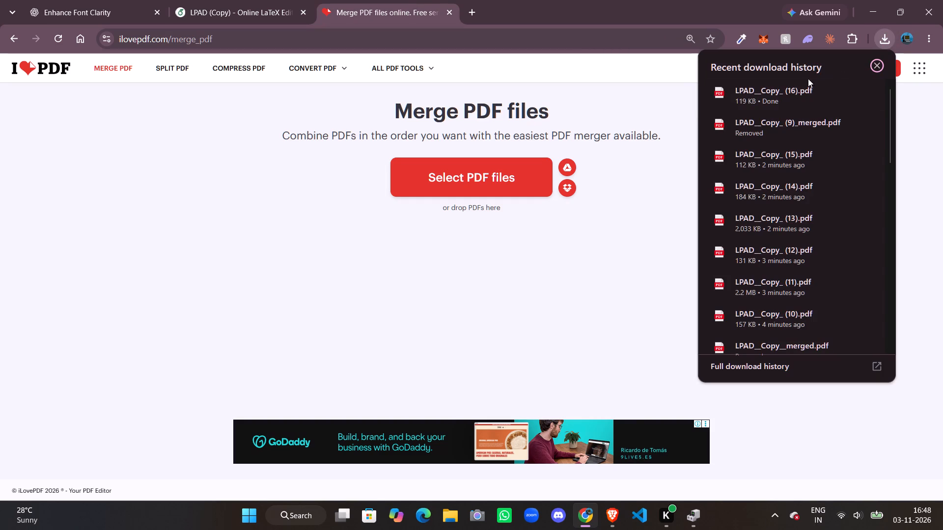
pyautogui.moveTo(794, 90); pyautogui.dragTo(506, 273)
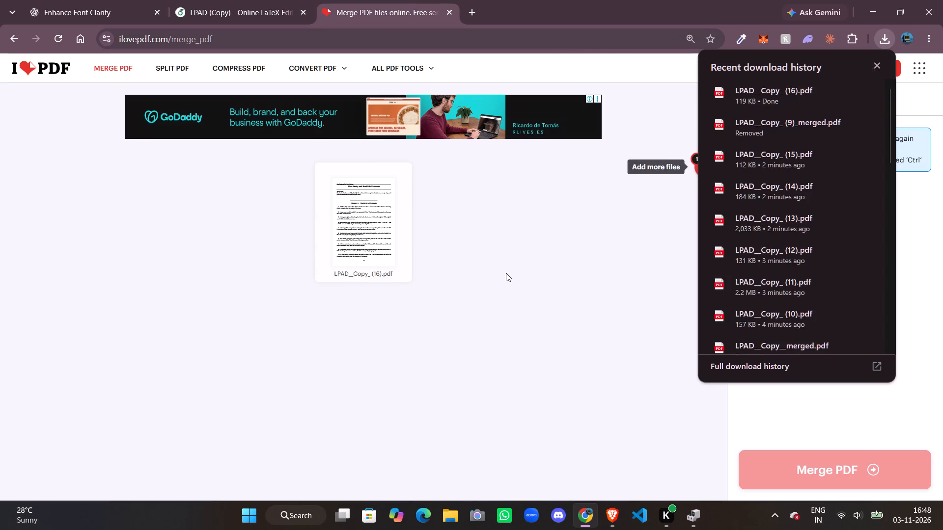
# Switch to Overleaf and review the list of Module 2 files in the Maths folder.
pyautogui.click(255, 1)
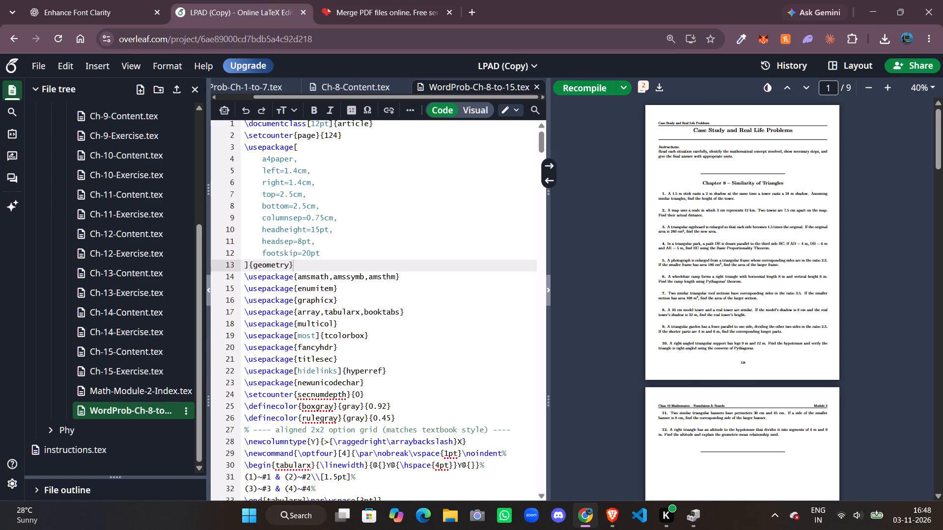
pyautogui.scroll(5, 142, 323)
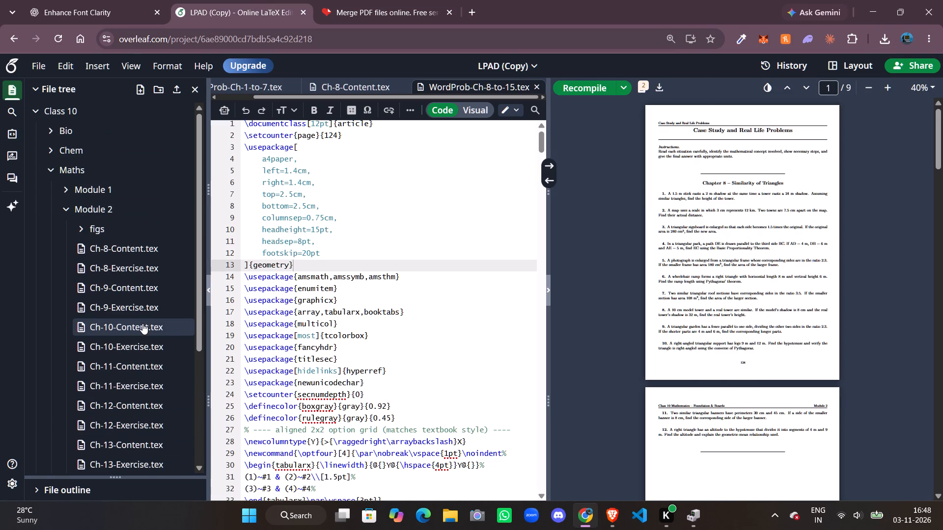
pyautogui.scroll(-2, 142, 323)
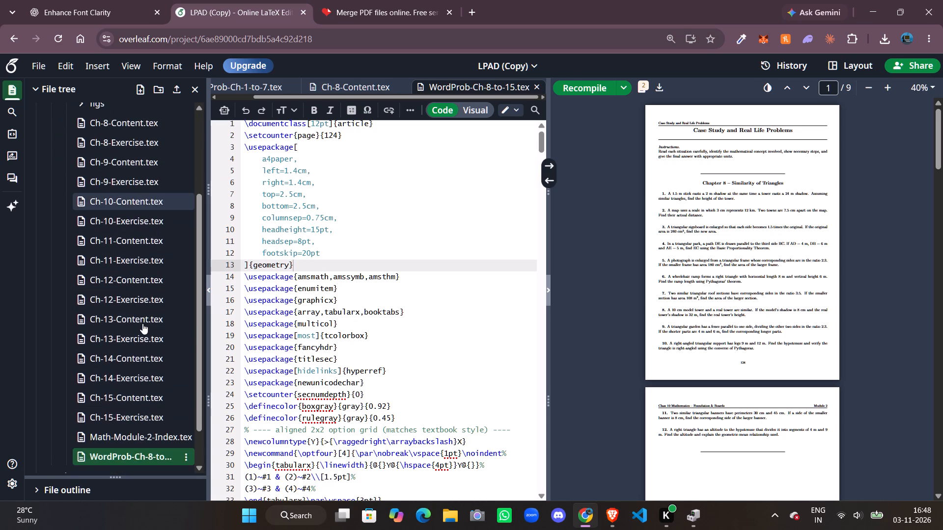
pyautogui.scroll(-1, 142, 323)
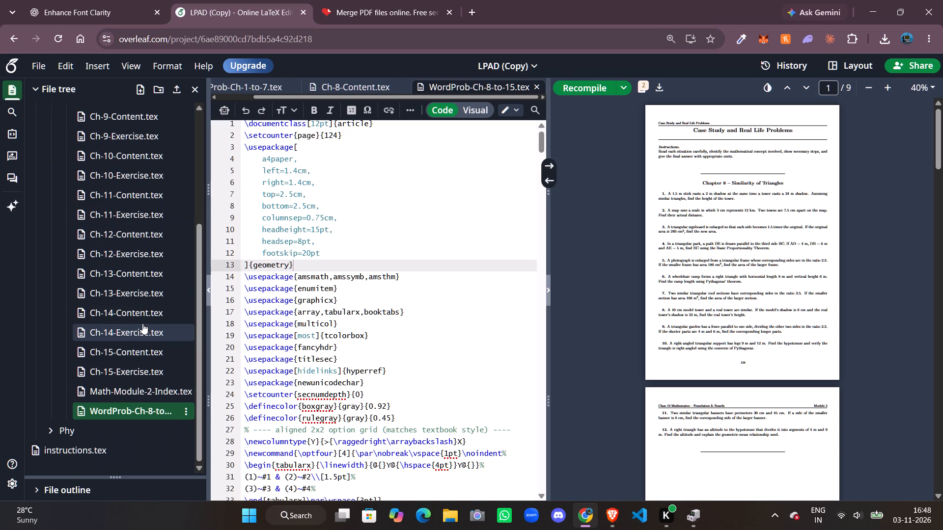
pyautogui.scroll(2, 142, 323)
# Switch to iLovePDF and remove LPAD__Copy_ (16).pdf from the merge.
pyautogui.click(375, 0)
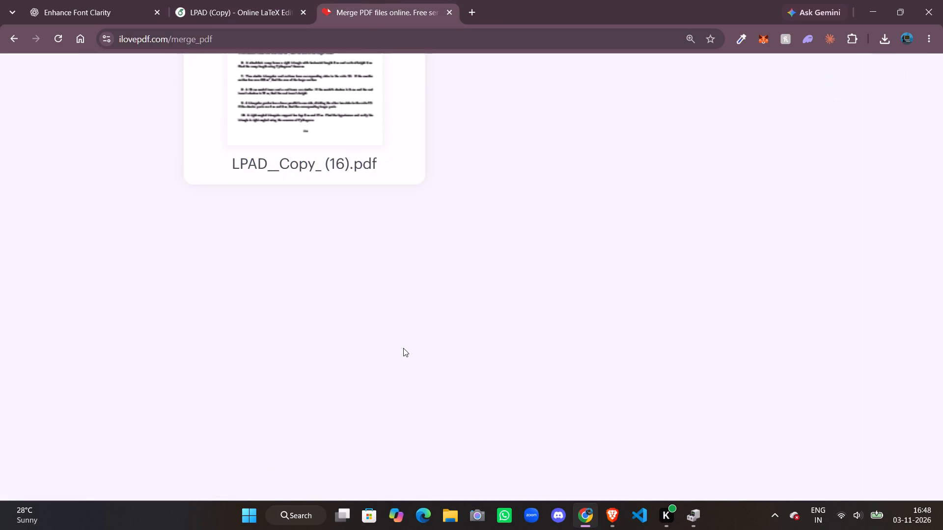
pyautogui.scroll(4, 403, 348)
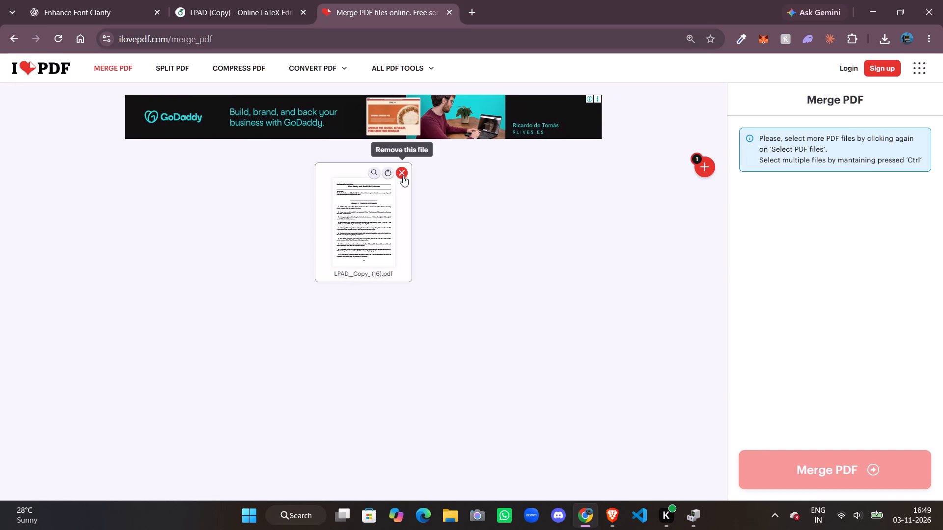
pyautogui.click(402, 176)
# Switch to Overleaf and open Math-Module-2-Index.tex from the Maths Module 2 folder.
pyautogui.click(257, 0)
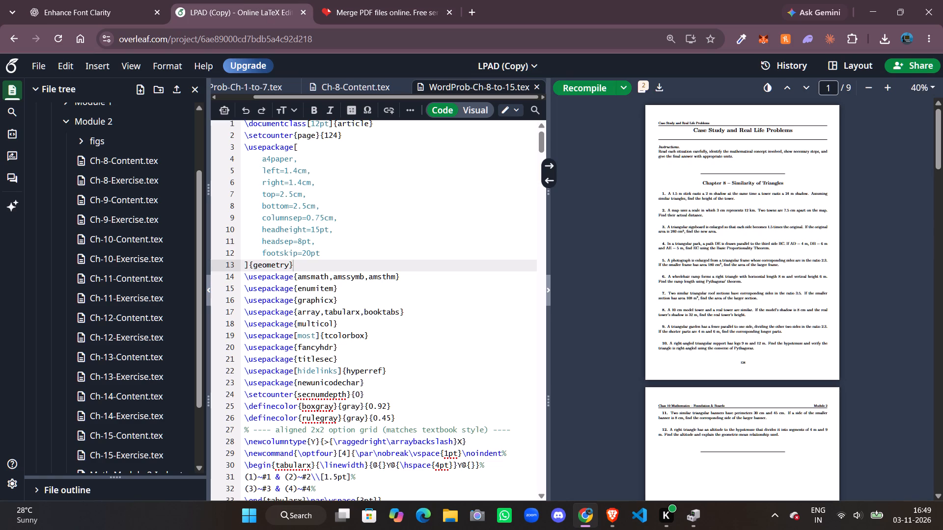
pyautogui.scroll(2, 363, 184)
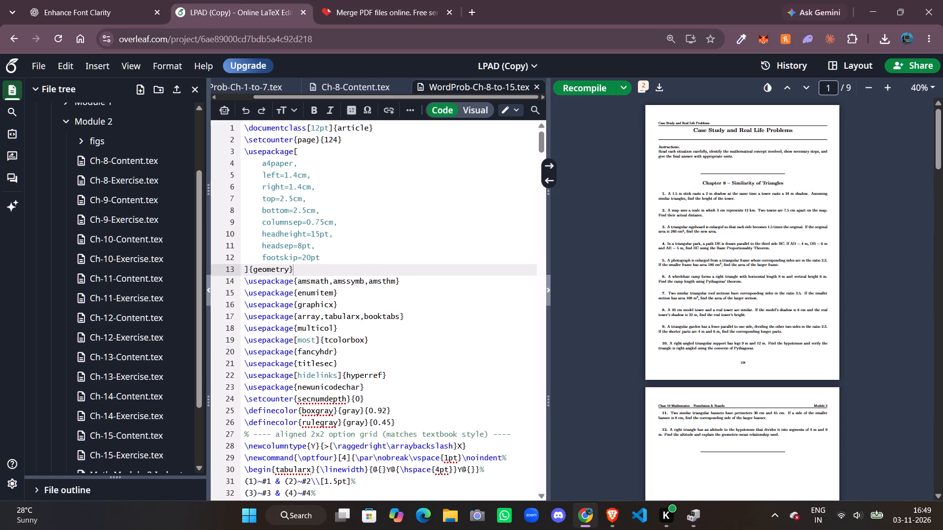
pyautogui.scroll(-2, 142, 358)
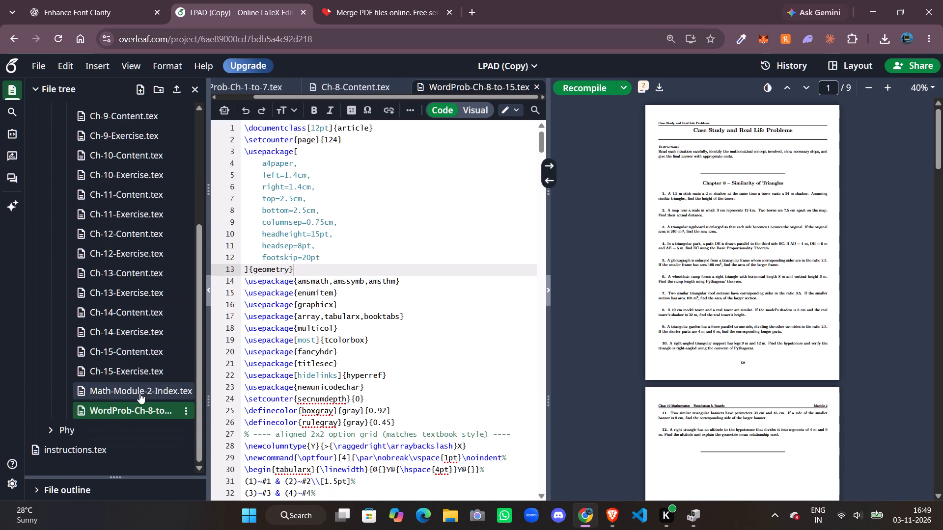
pyautogui.click(133, 390)
pyautogui.click(376, 224)
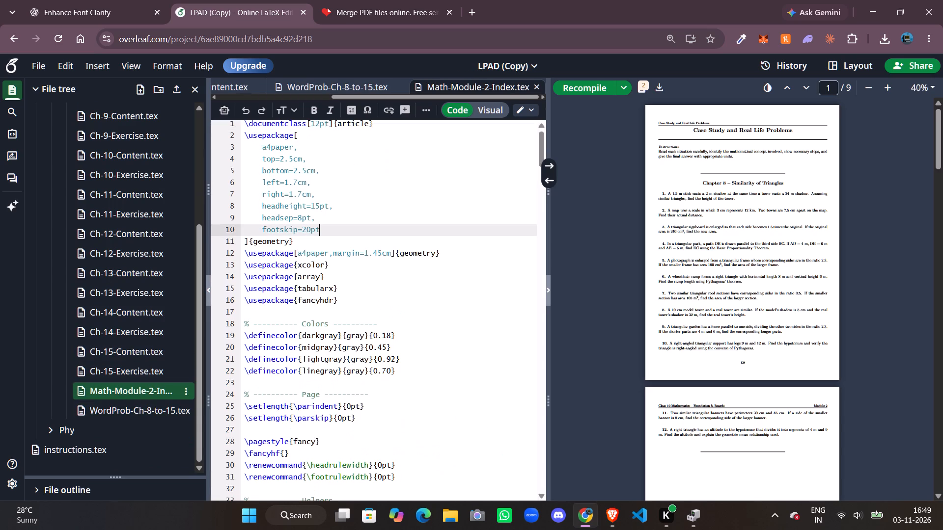
# Open the Downloads folder, check the contents of LPAD__Copy_ (16).pdf, delete that file and close the folder window.
pyautogui.click(880, 46)
pyautogui.click(846, 95)
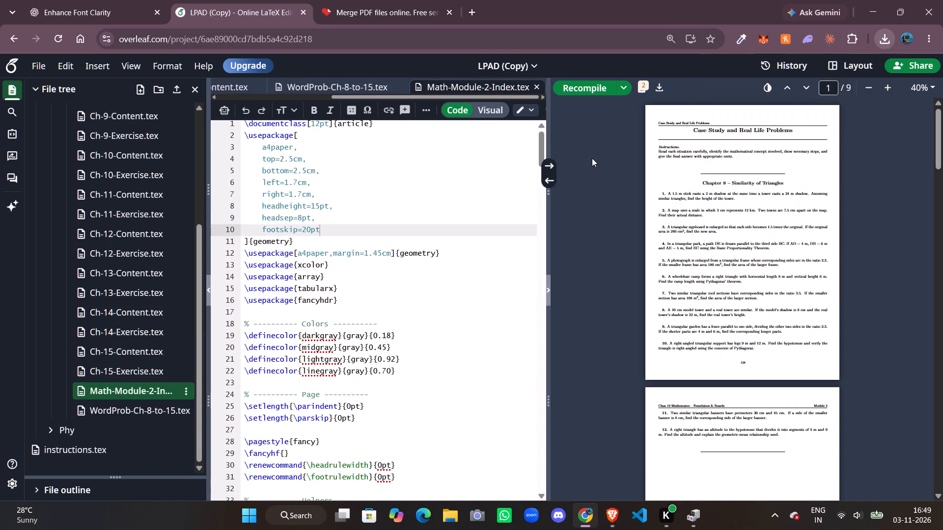
pyautogui.hotkey('ctrl', 'r')
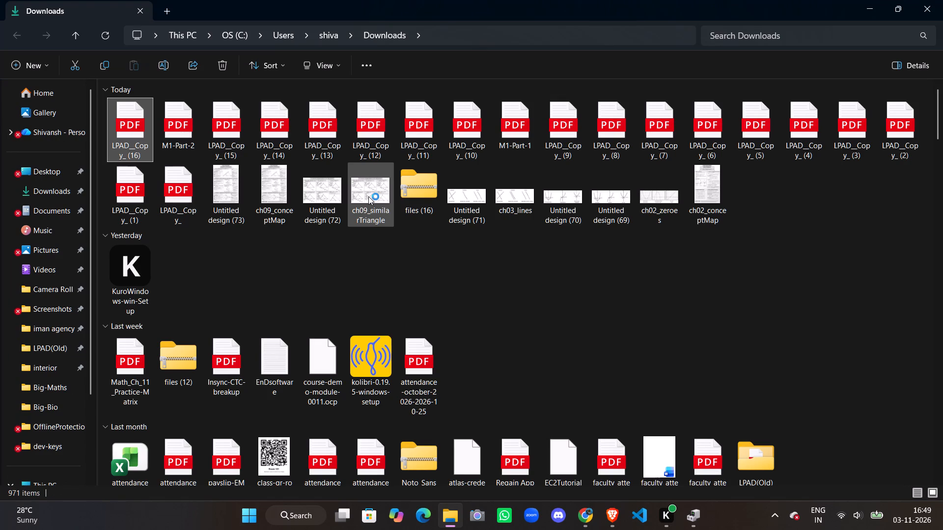
pyautogui.click(131, 131)
pyautogui.press('Return')
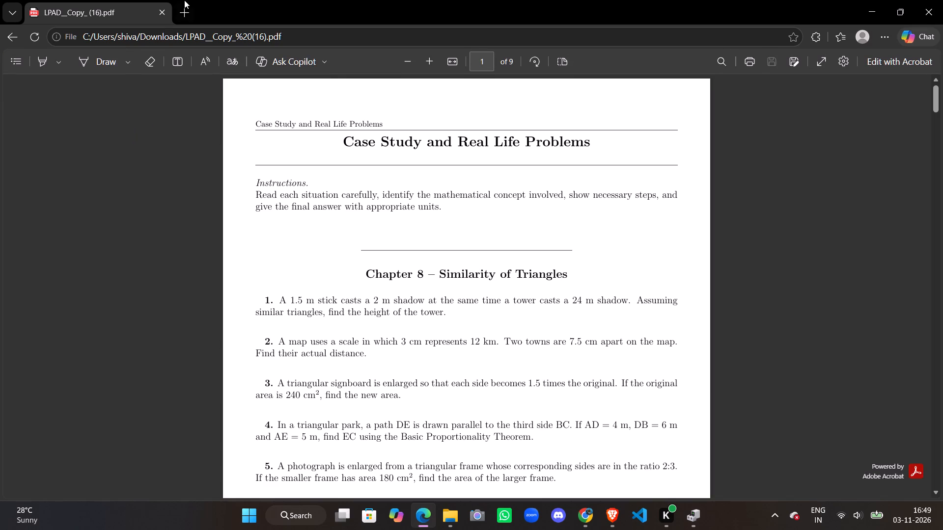
pyautogui.click(160, 13)
pyautogui.press('Delete')
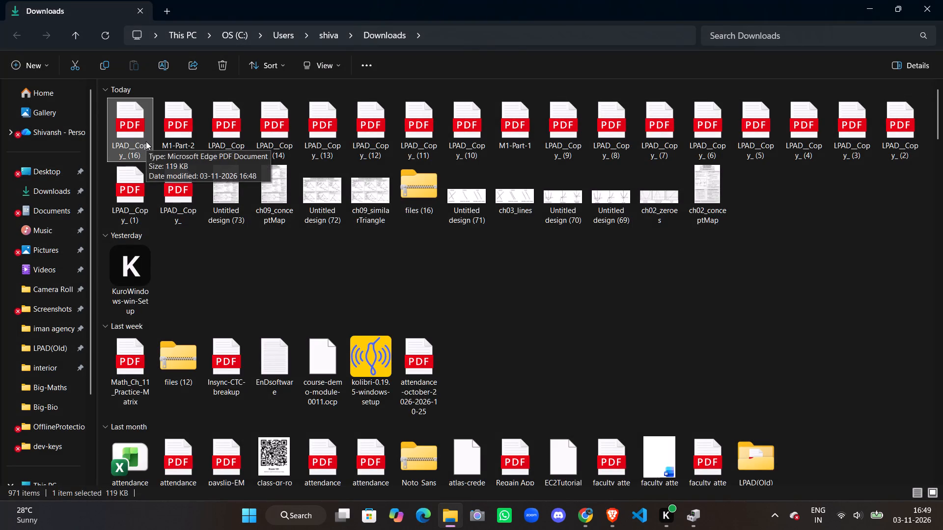
pyautogui.click(378, 283)
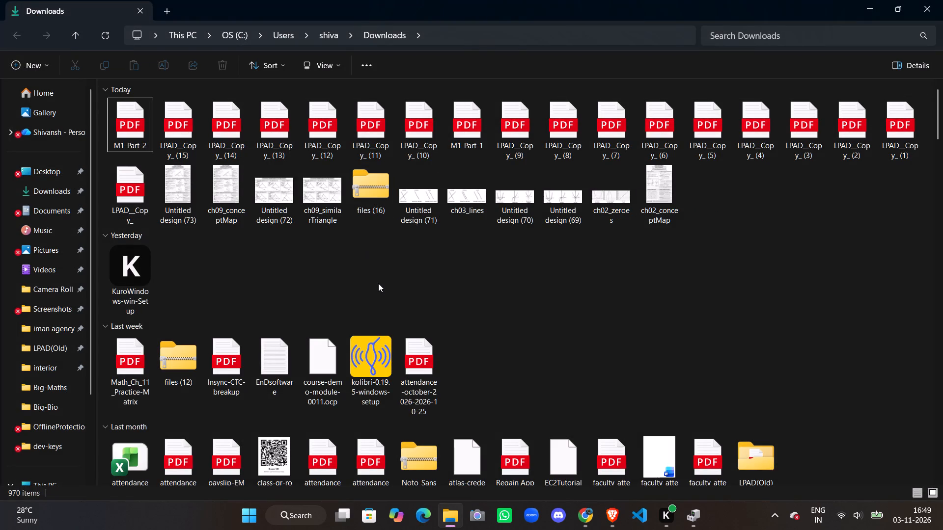
pyautogui.hotkey('ctrl', 'r')
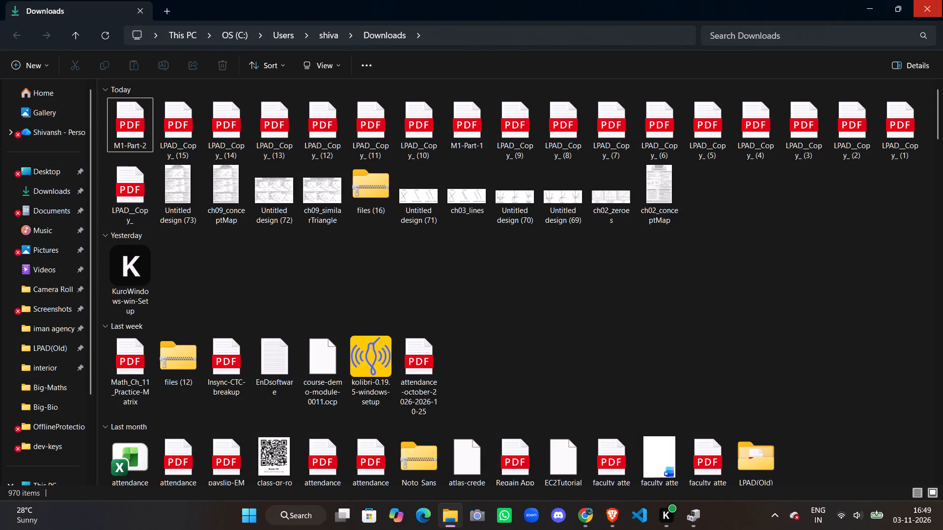
pyautogui.click(942, 0)
# Save and recompile Math-Module-2-Index.tex in Overleaf.
pyautogui.click(370, 255)
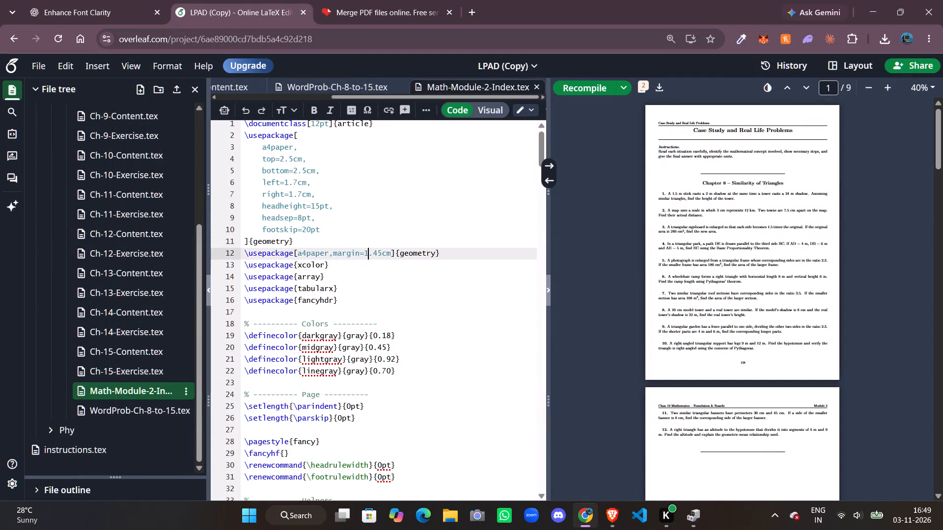
pyautogui.hotkey('ctrl', 's')
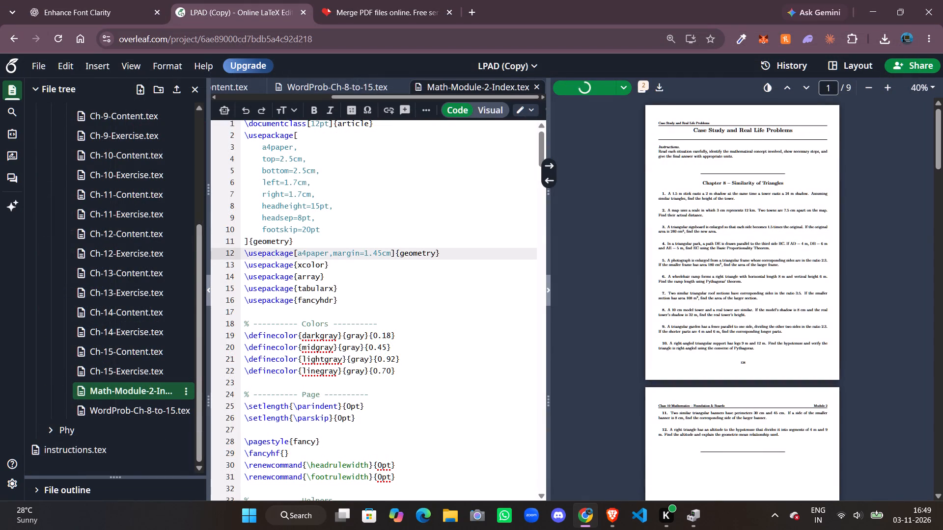